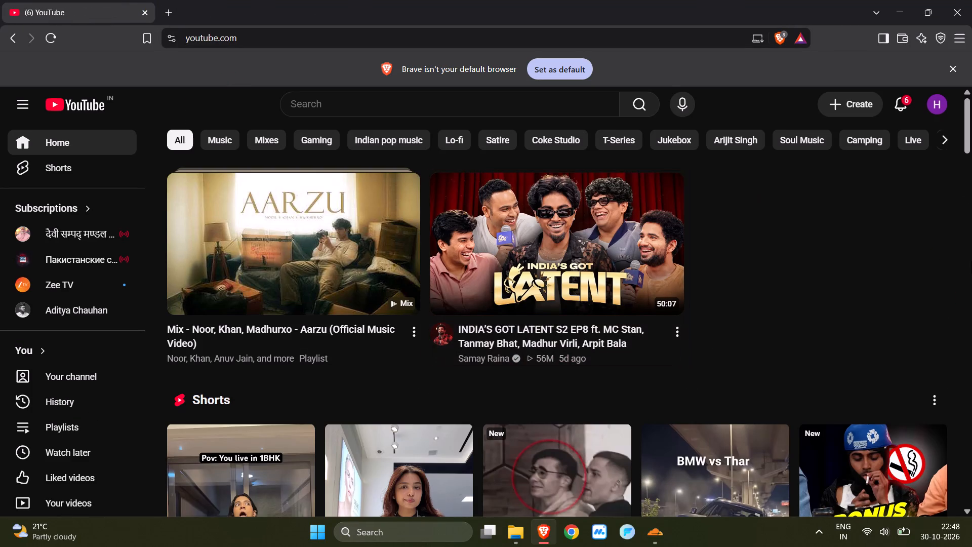
Play the India's Got Latent S2 EP8 video from the home feed and dismiss the default-browser notice.
{"action": "scroll", "coordinate": [899, 270], "scroll_direction": "down", "scroll_amount": 1}
{"action": "left_click", "coordinate": [573, 218]}
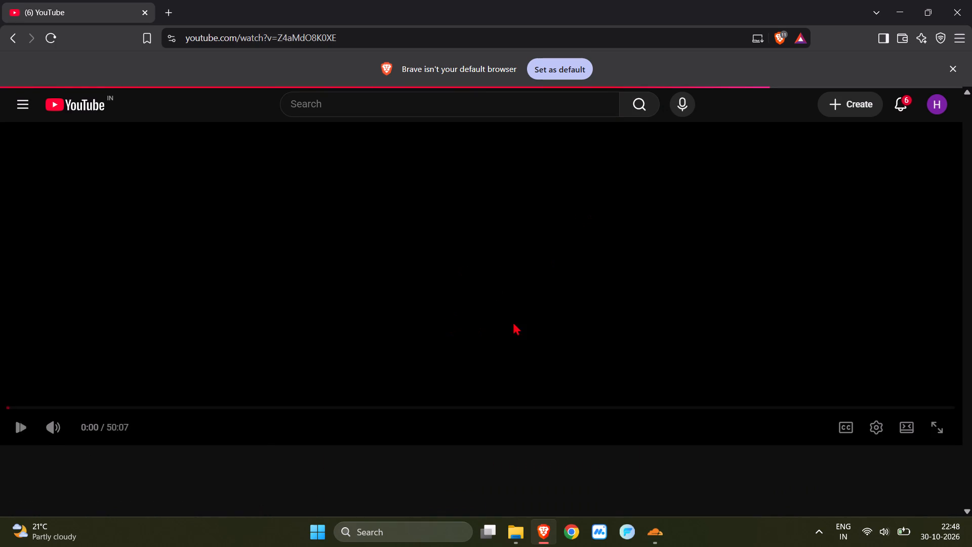
{"action": "left_click", "coordinate": [951, 73]}
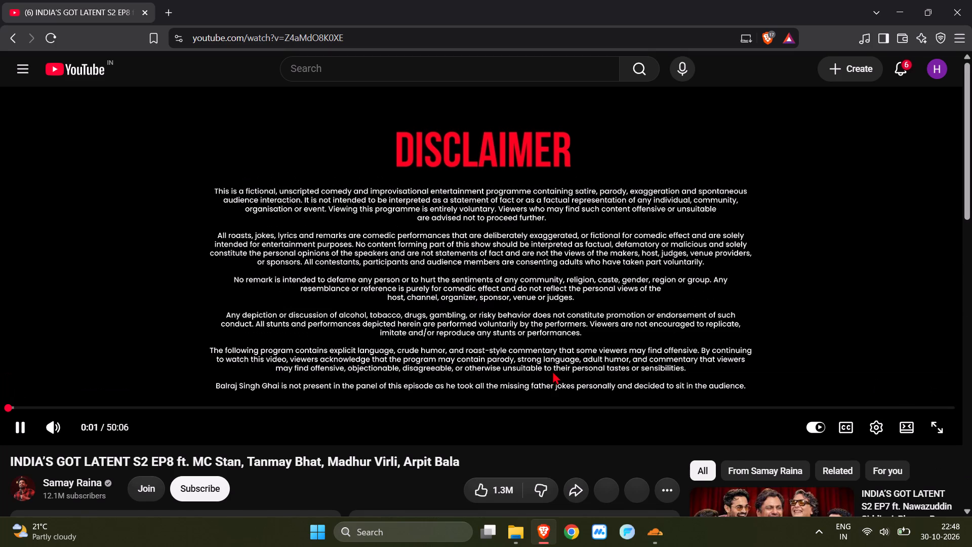
Skip the video forward to about 32:20 and lower its volume.
{"action": "left_click", "coordinate": [529, 404]}
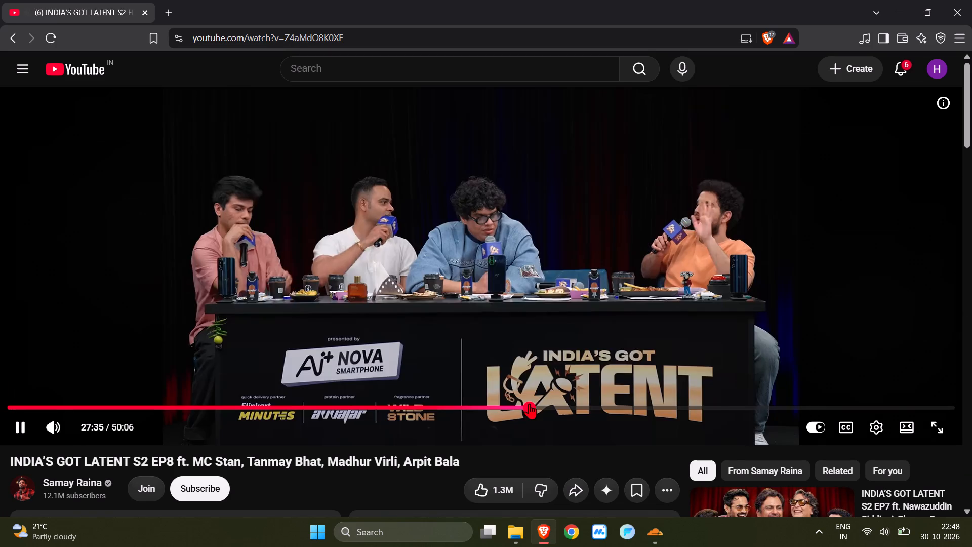
{"action": "left_click", "coordinate": [546, 405]}
{"action": "left_click", "coordinate": [583, 410]}
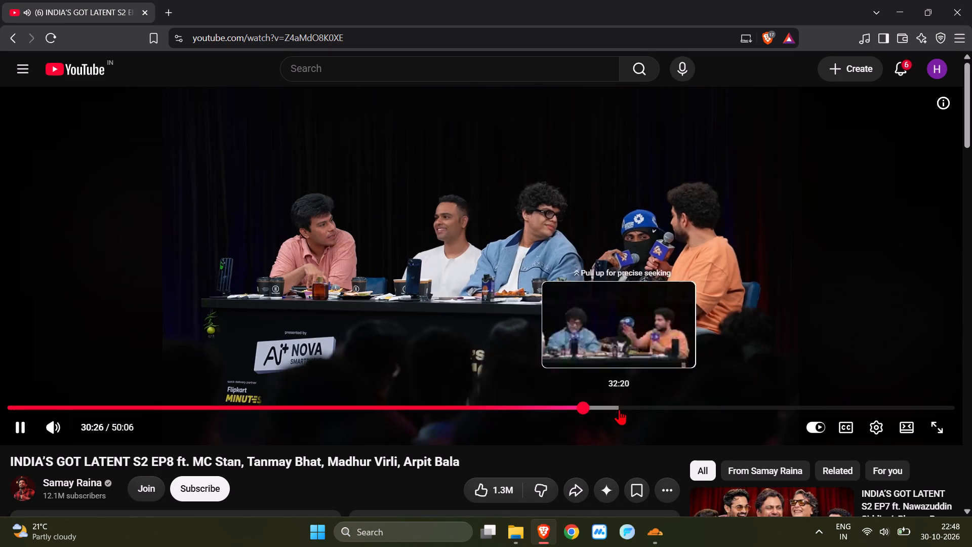
{"action": "left_click", "coordinate": [619, 409]}
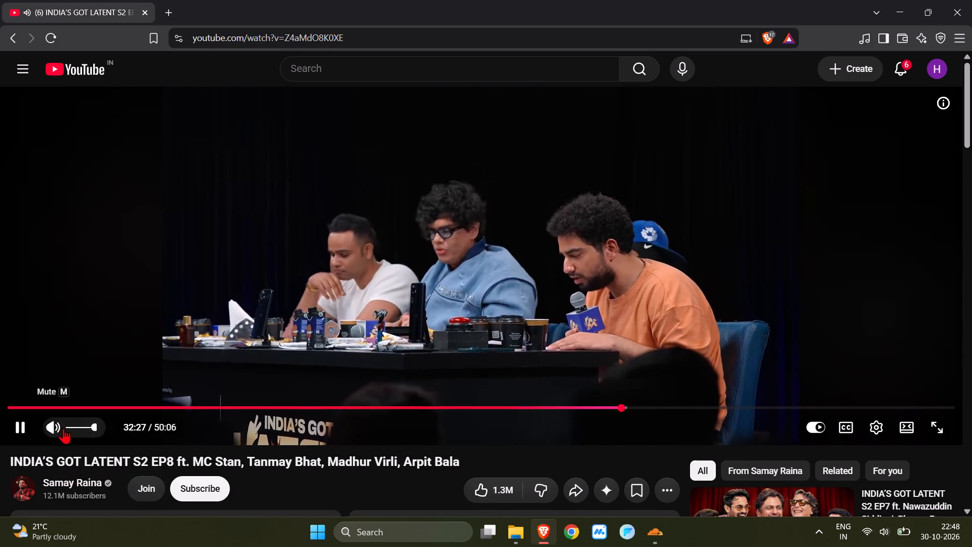
{"action": "left_click", "coordinate": [76, 429]}
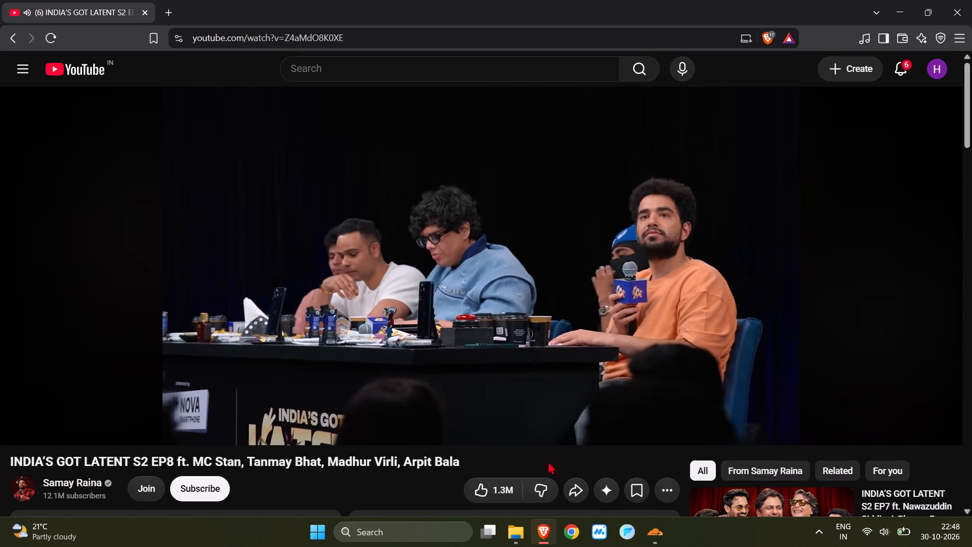
Switch to File Explorer and open the other student's Social internship Report PDF from the recent files.
{"action": "left_click", "coordinate": [513, 532]}
{"action": "left_click", "coordinate": [512, 529]}
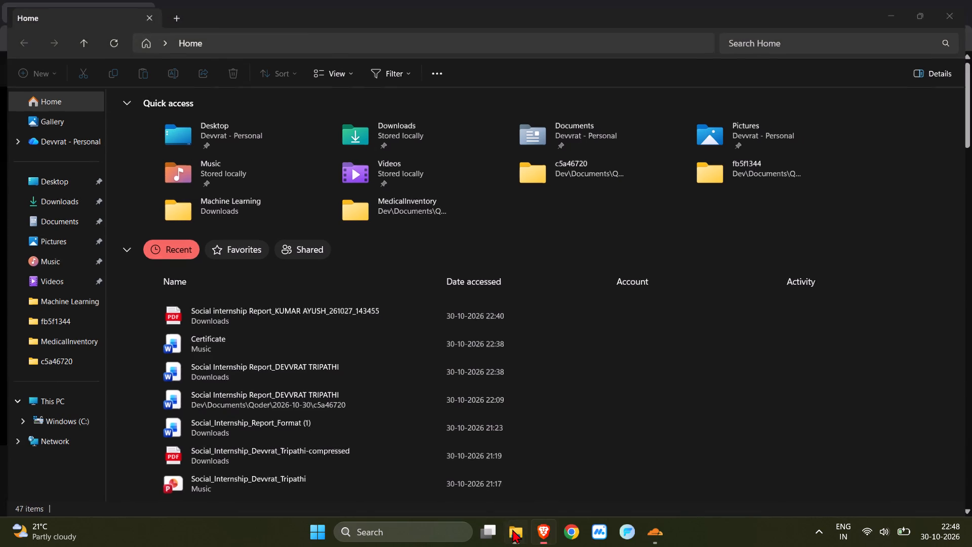
{"action": "left_click", "coordinate": [512, 529]}
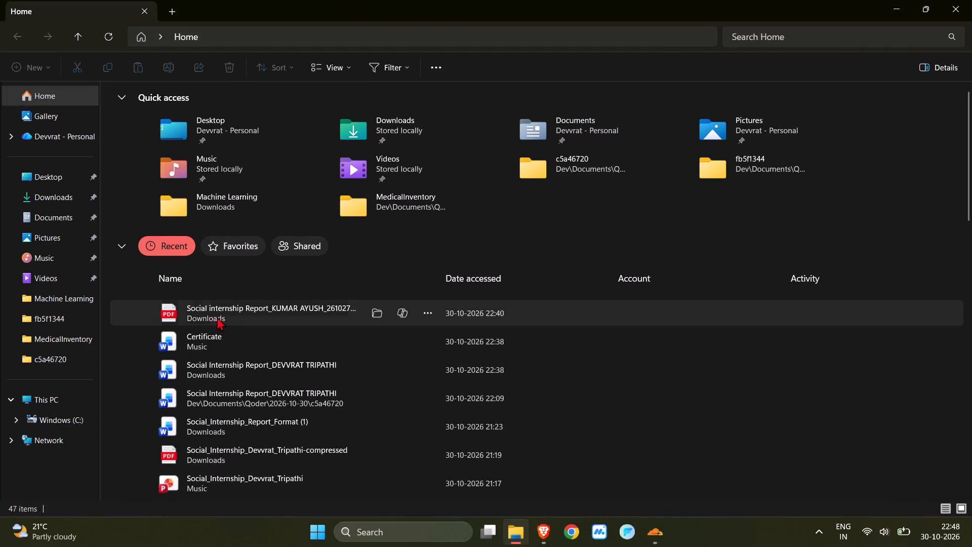
{"action": "double_click", "coordinate": [231, 311]}
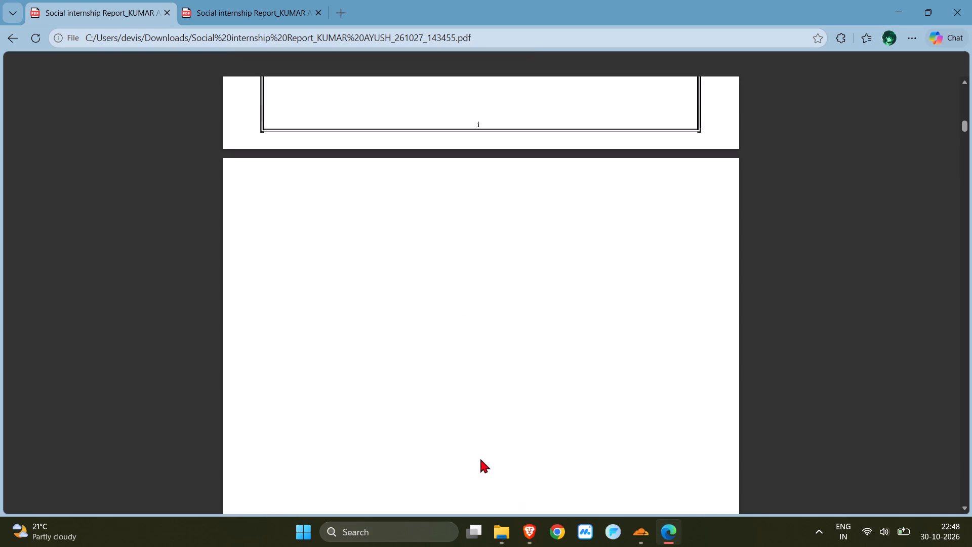
Open the Certificate document and the Social Internship Report Word document in Downloads from File Explorer's recent files.
{"action": "left_click", "coordinate": [499, 526]}
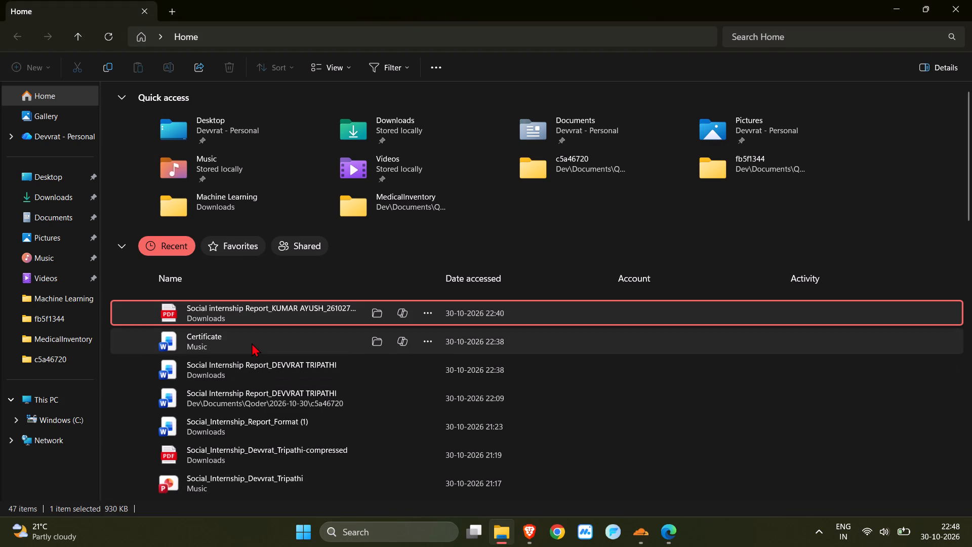
{"action": "left_click", "coordinate": [252, 343]}
{"action": "double_click", "coordinate": [255, 337]}
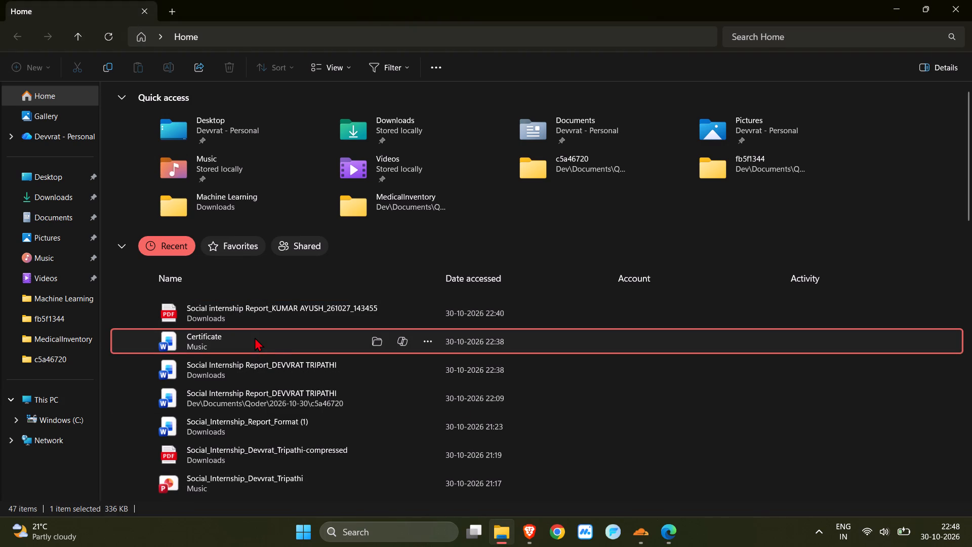
{"action": "left_click", "coordinate": [831, 522]}
{"action": "left_click", "coordinate": [824, 526]}
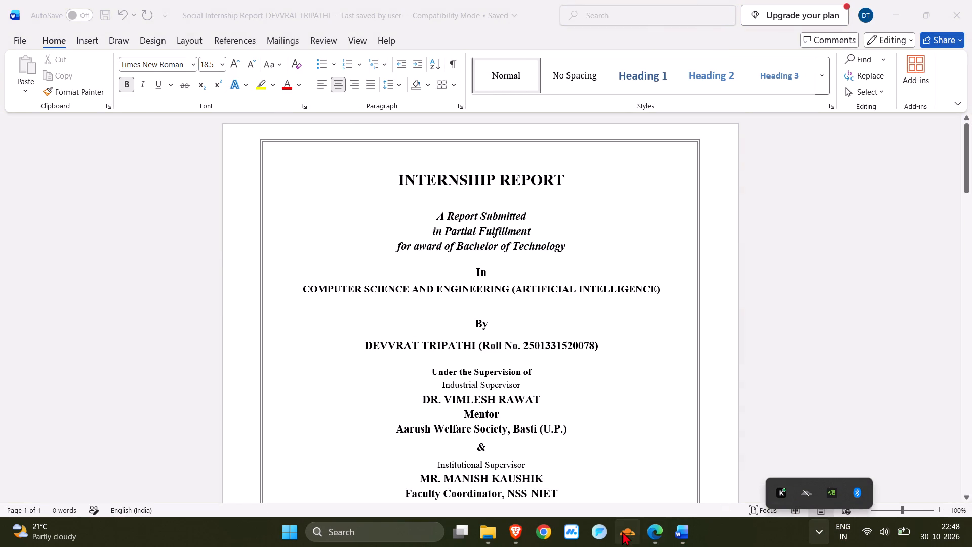
{"action": "left_click", "coordinate": [494, 530]}
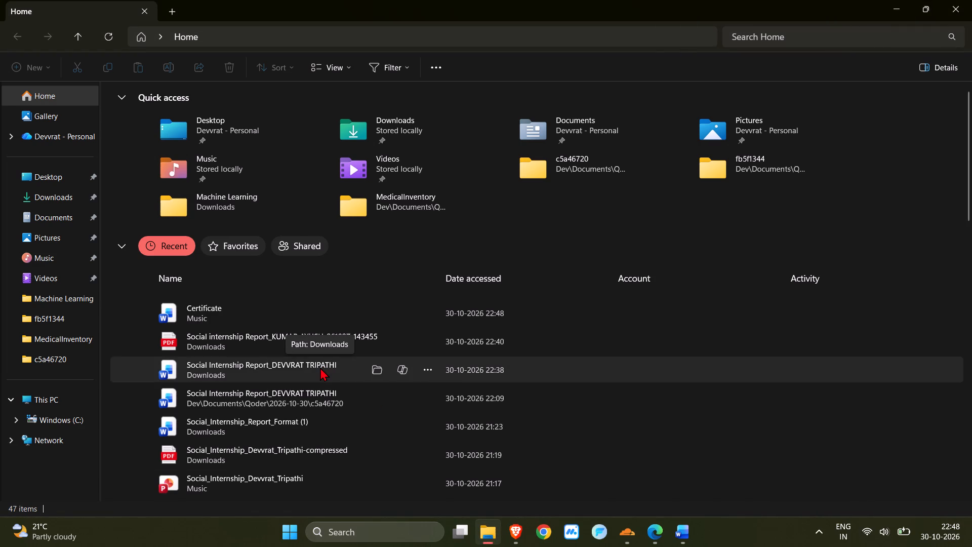
{"action": "triple_click", "coordinate": [320, 367]}
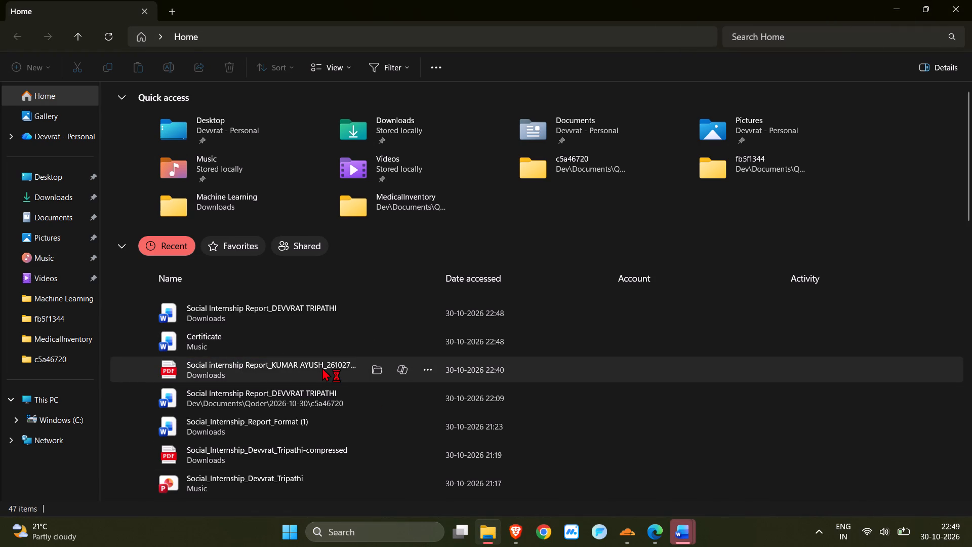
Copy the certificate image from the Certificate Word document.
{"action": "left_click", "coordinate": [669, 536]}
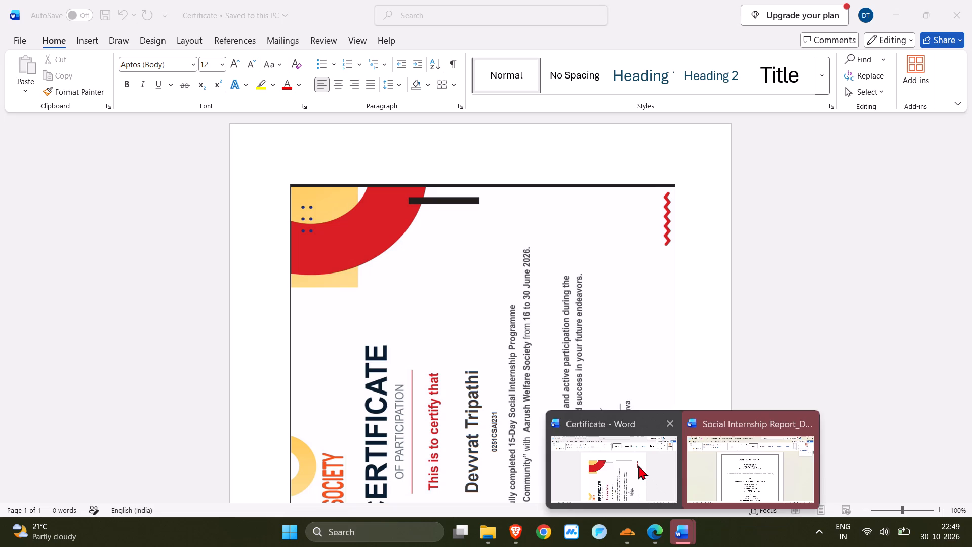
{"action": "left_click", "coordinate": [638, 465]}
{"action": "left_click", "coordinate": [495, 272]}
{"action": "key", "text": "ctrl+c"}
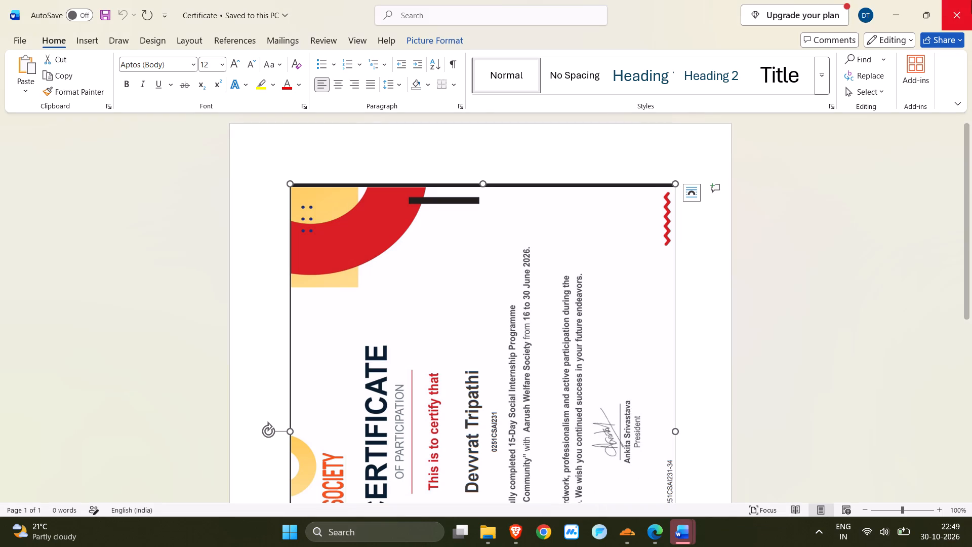
Minimize the Certificate document and bring up the Social Internship Report document to look over its title page.
{"action": "left_click", "coordinate": [906, 9]}
{"action": "left_click", "coordinate": [680, 520]}
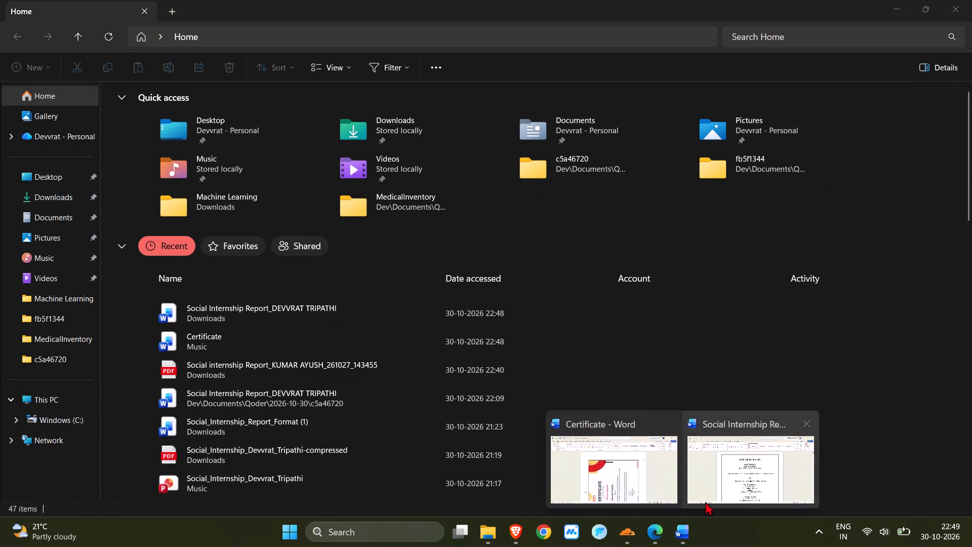
{"action": "left_click", "coordinate": [710, 496]}
{"action": "scroll", "coordinate": [560, 307], "scroll_direction": "down", "scroll_amount": 2}
{"action": "scroll", "coordinate": [554, 371], "scroll_direction": "down", "scroll_amount": 2}
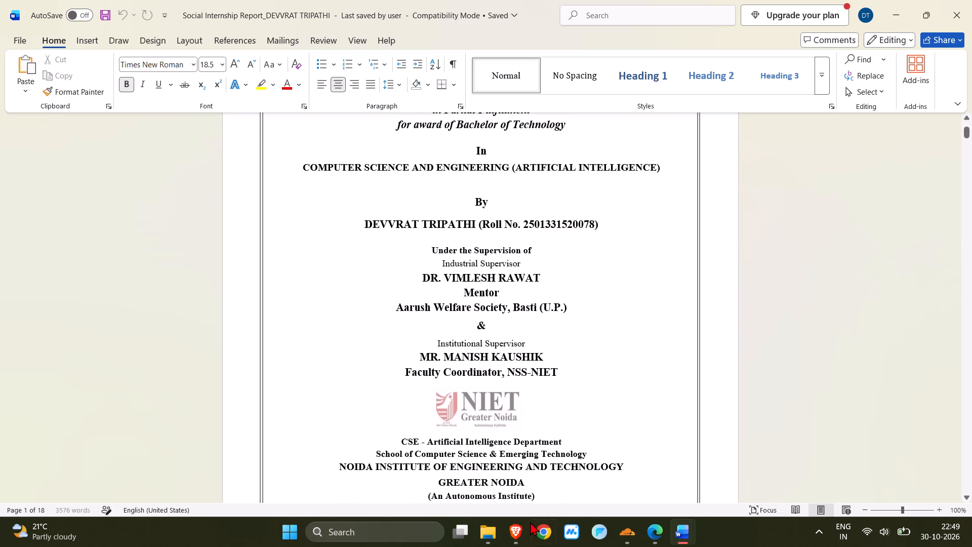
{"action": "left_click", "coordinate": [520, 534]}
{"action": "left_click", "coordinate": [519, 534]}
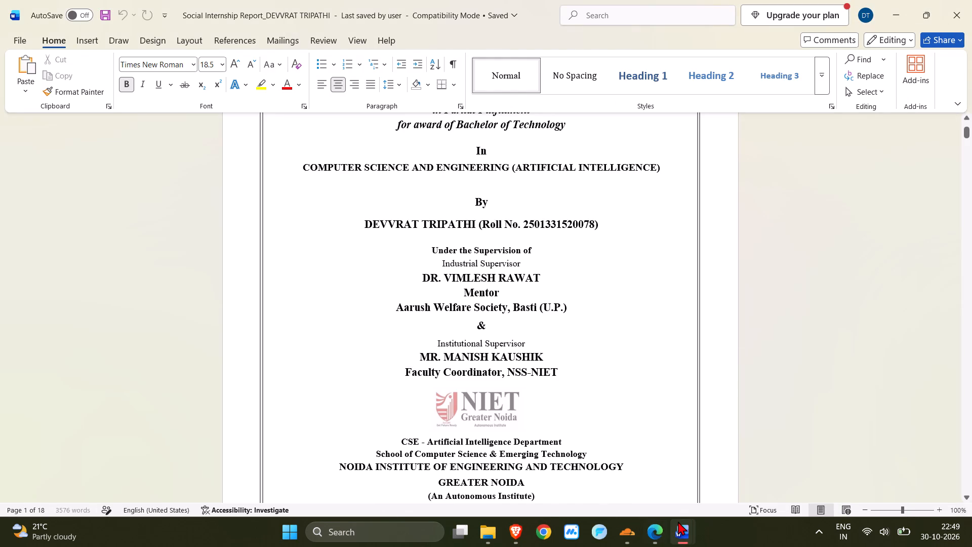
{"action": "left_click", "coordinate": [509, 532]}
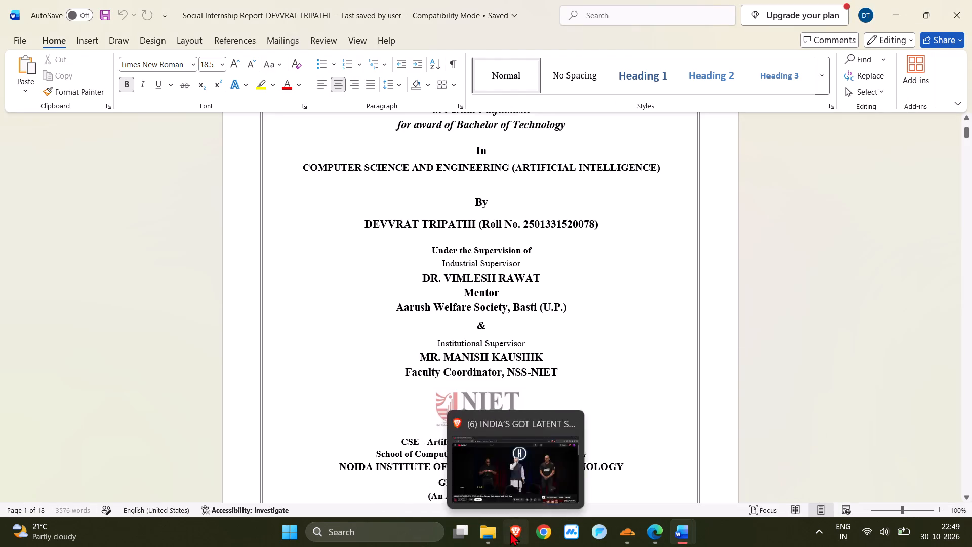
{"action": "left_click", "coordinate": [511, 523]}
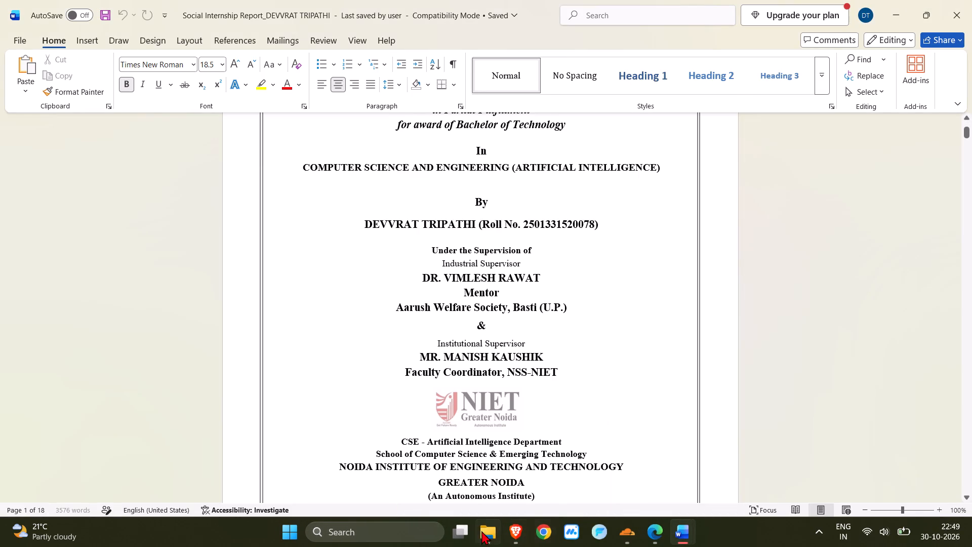
Open the other student's Social internship Report PDF from the Downloads folder and close its duplicate tabs in Edge.
{"action": "left_click", "coordinate": [483, 530]}
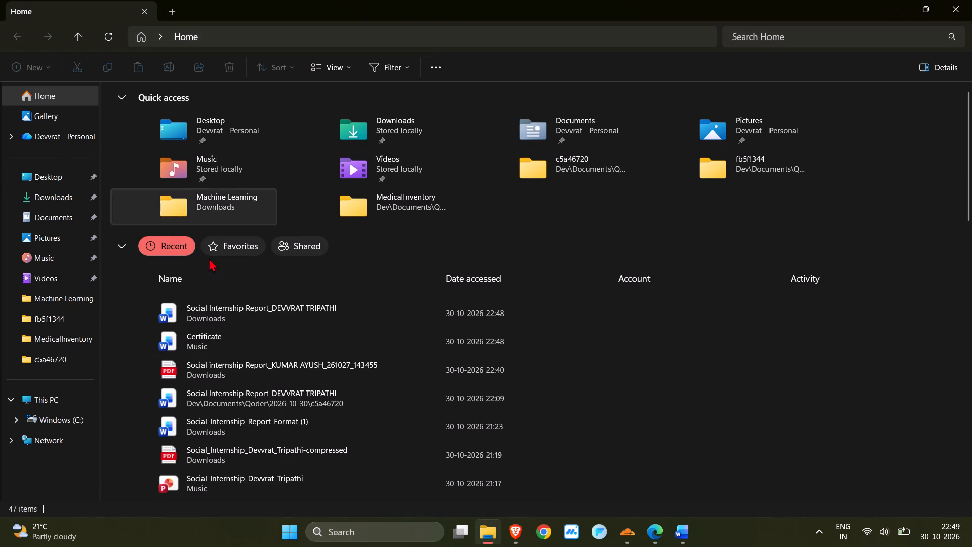
{"action": "left_click", "coordinate": [76, 200]}
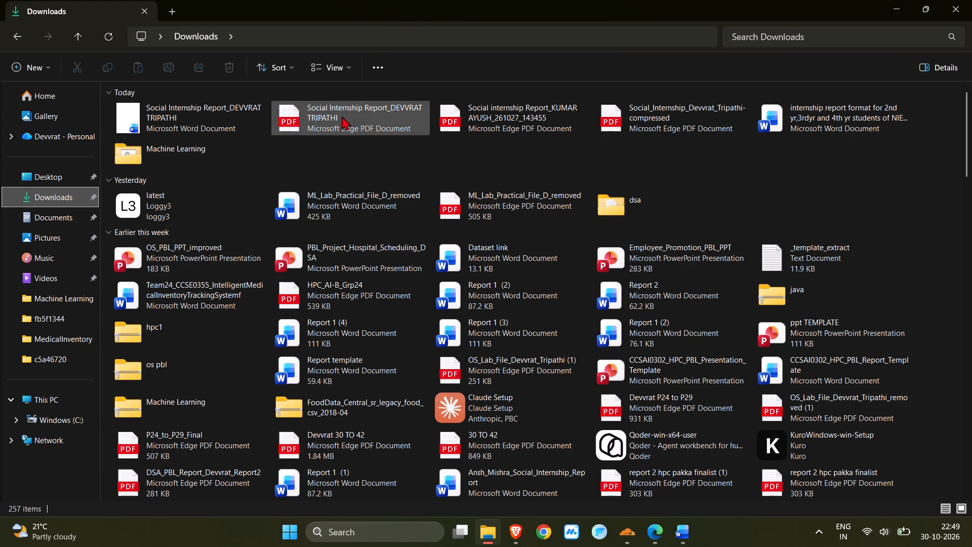
{"action": "double_click", "coordinate": [535, 119]}
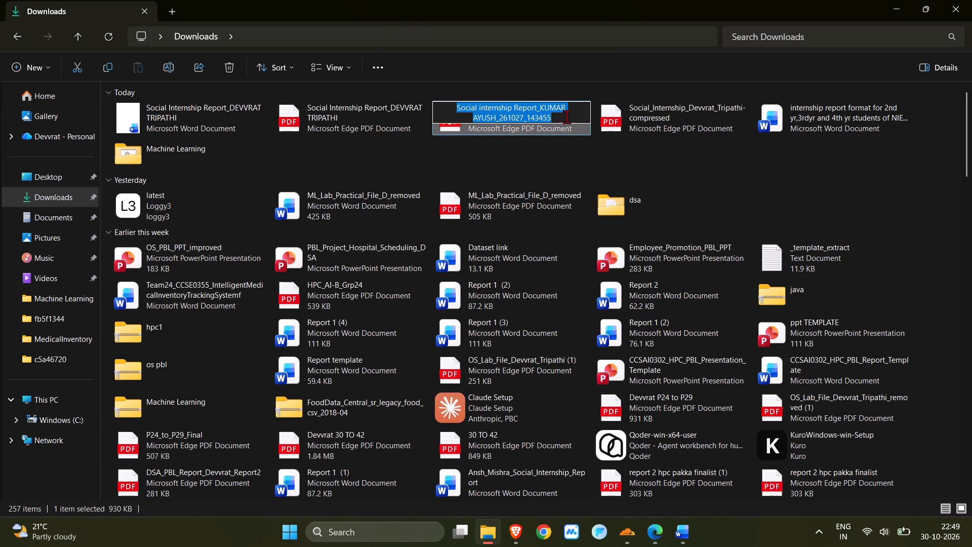
{"action": "left_click", "coordinate": [571, 108]}
{"action": "left_click", "coordinate": [656, 112]}
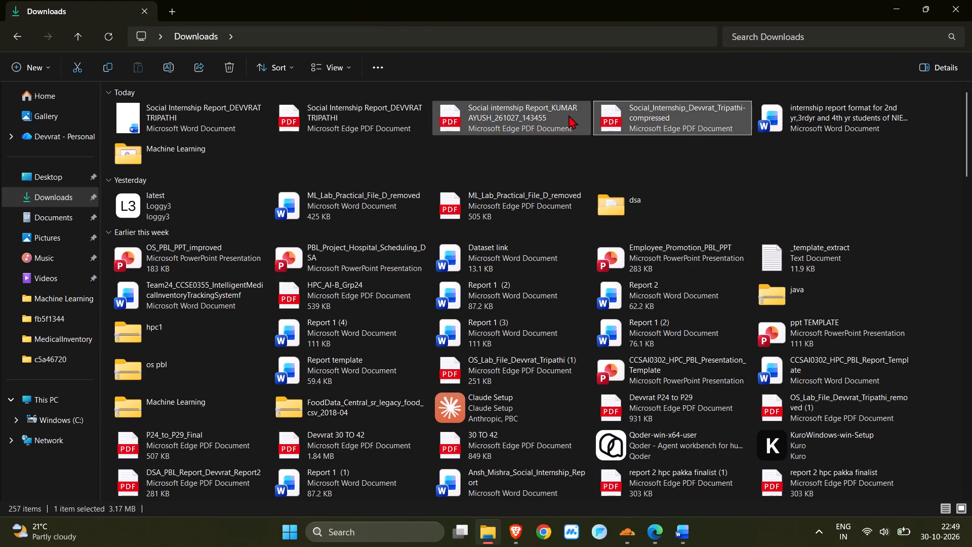
{"action": "double_click", "coordinate": [569, 115]}
{"action": "middle_click", "coordinate": [273, 0]}
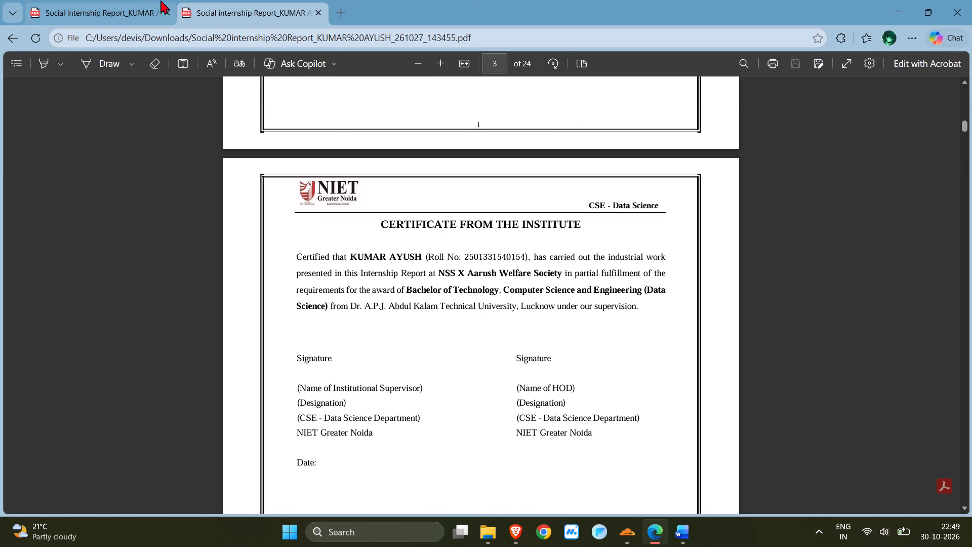
{"action": "middle_click", "coordinate": [137, 0]}
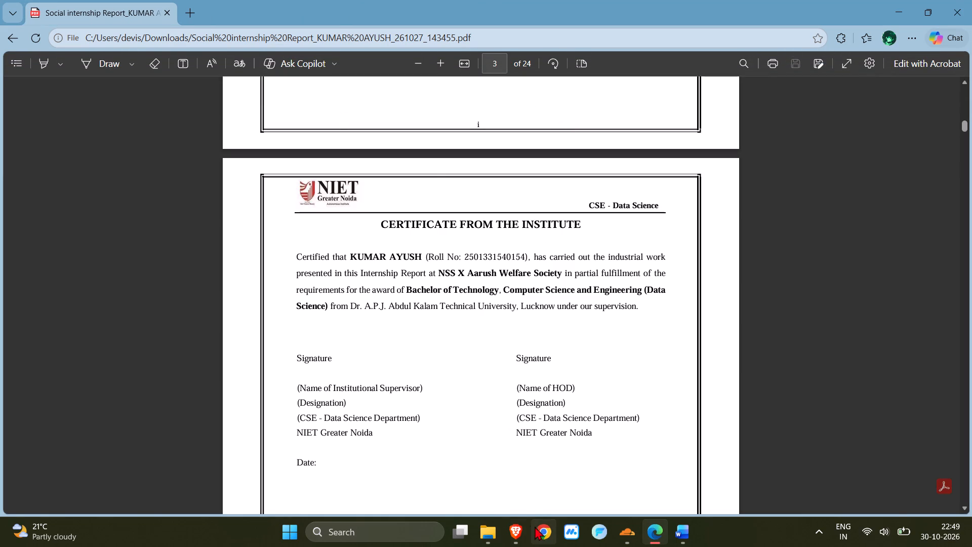
Move the Brave icon beside the Edge icon on the taskbar and close the app with the orange cloud icon.
{"action": "left_click_drag", "start_coordinate": [519, 528], "coordinate": [630, 526]}
{"action": "right_click", "coordinate": [601, 526]}
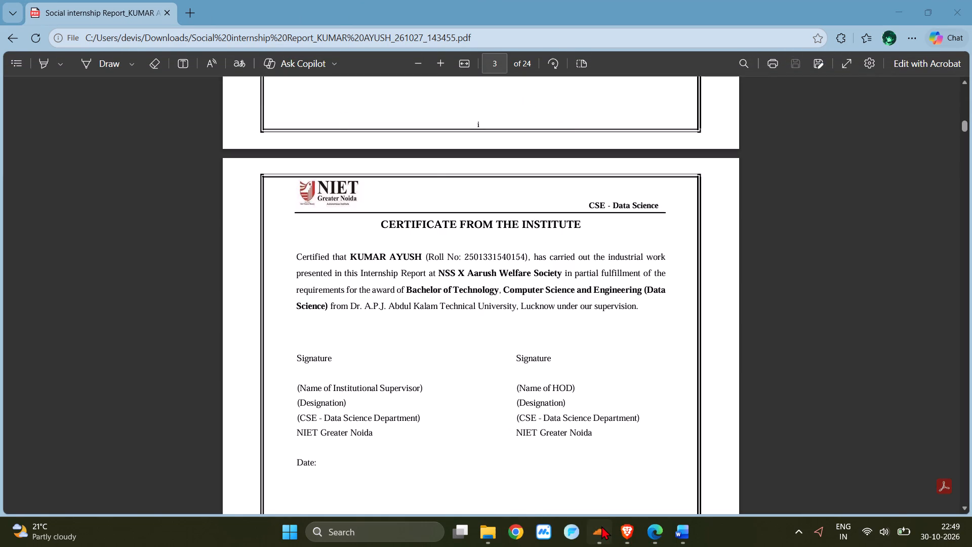
{"action": "left_click", "coordinate": [601, 496]}
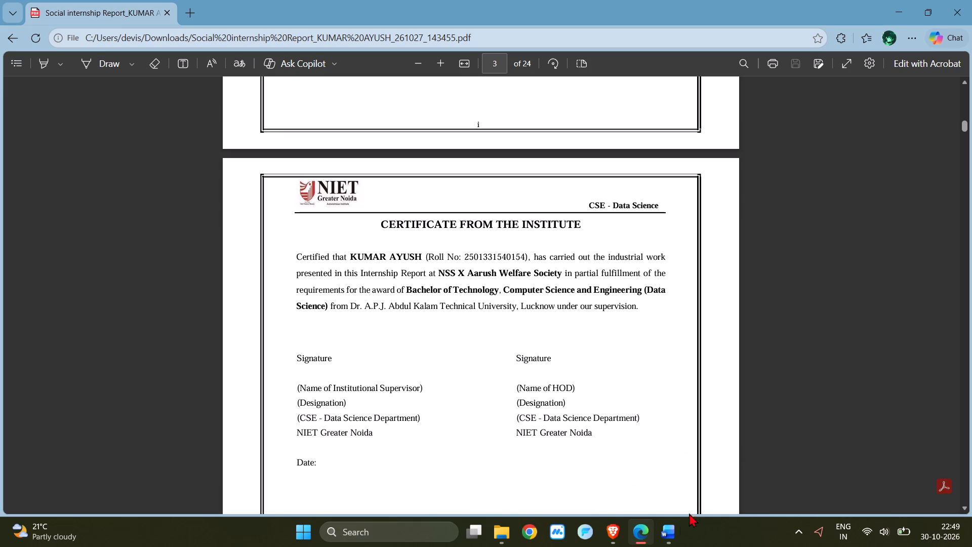
Switch to the Certificate Word document and copy the certificate image.
{"action": "left_click", "coordinate": [676, 531]}
{"action": "left_click", "coordinate": [644, 469]}
{"action": "left_click", "coordinate": [556, 406]}
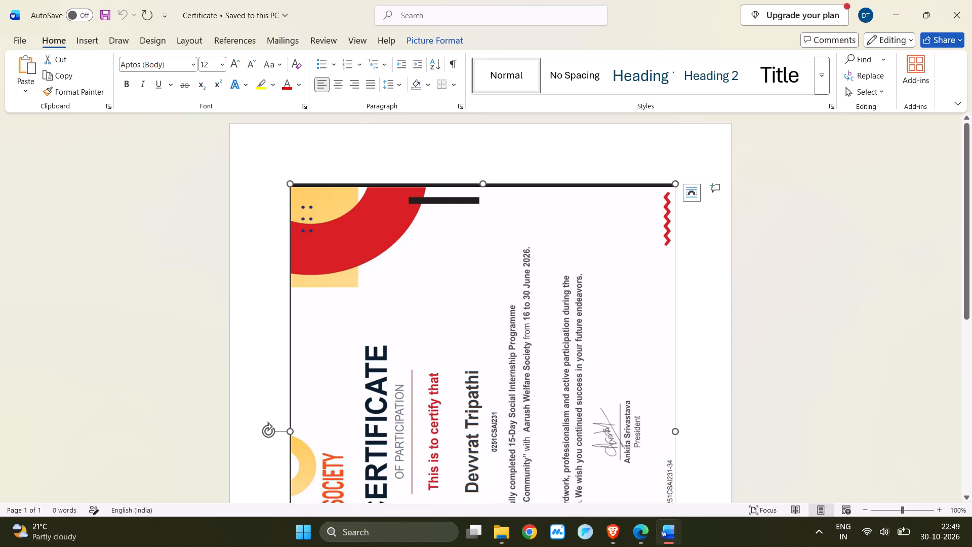
{"action": "key", "text": "ctrl+c"}
Arrange the PDF report in Edge and the Word internship report side by side, both showing their title pages.
{"action": "left_click", "coordinate": [664, 533]}
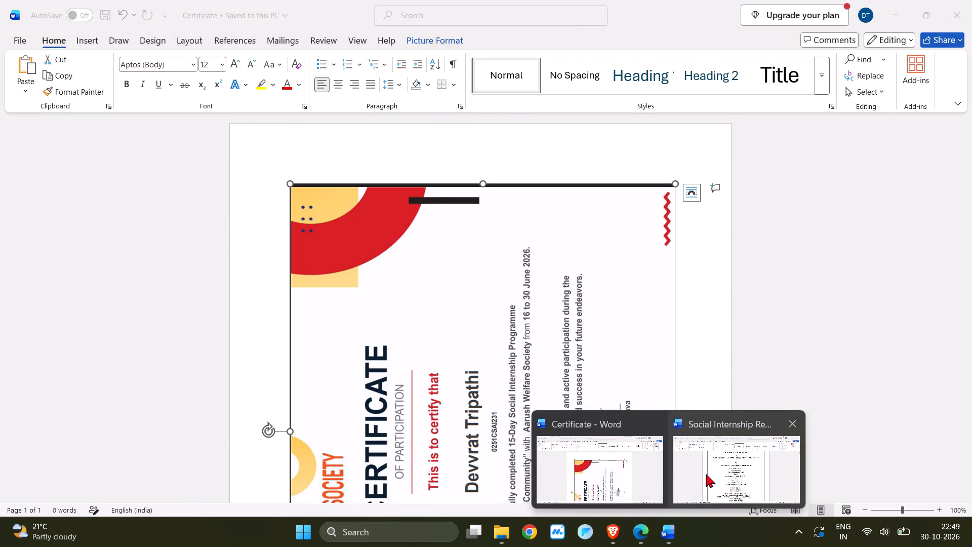
{"action": "left_click", "coordinate": [706, 474]}
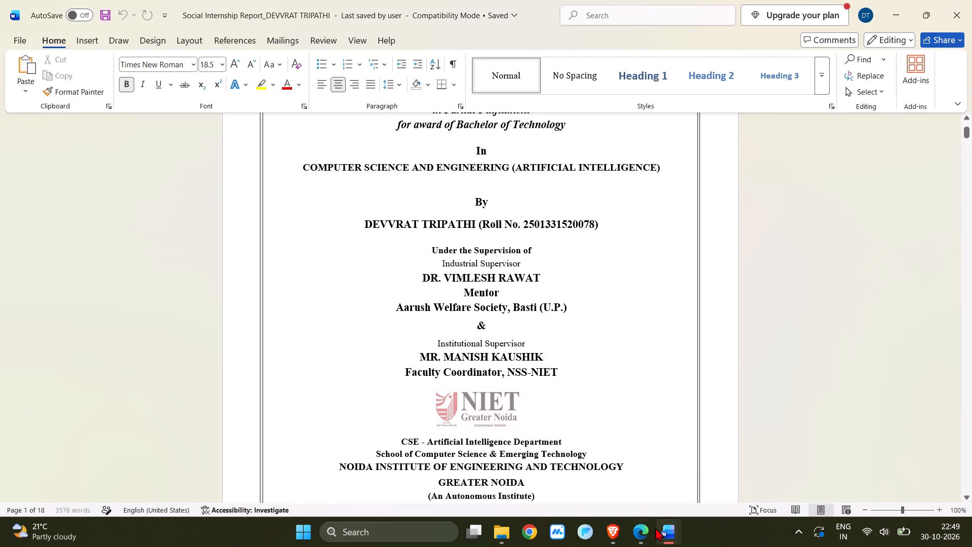
{"action": "left_click", "coordinate": [634, 528]}
{"action": "left_click_drag", "start_coordinate": [521, 4], "coordinate": [328, 47]}
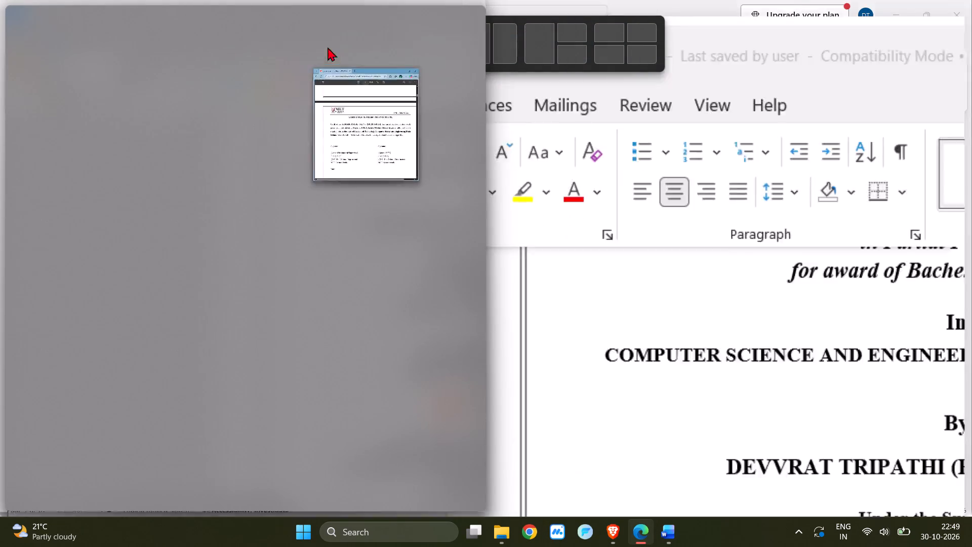
{"action": "scroll", "coordinate": [791, 170], "scroll_direction": "up", "scroll_amount": 9}
{"action": "scroll", "coordinate": [919, 189], "scroll_direction": "up", "scroll_amount": 3}
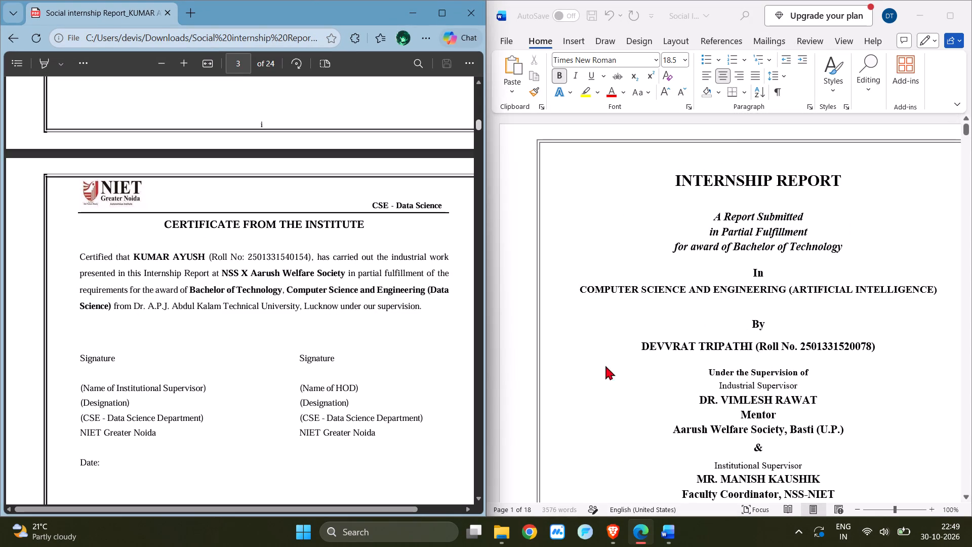
{"action": "scroll", "coordinate": [323, 298], "scroll_direction": "up", "scroll_amount": 13}
{"action": "scroll", "coordinate": [342, 266], "scroll_direction": "down", "scroll_amount": 1}
{"action": "scroll", "coordinate": [340, 263], "scroll_direction": "up", "scroll_amount": 17}
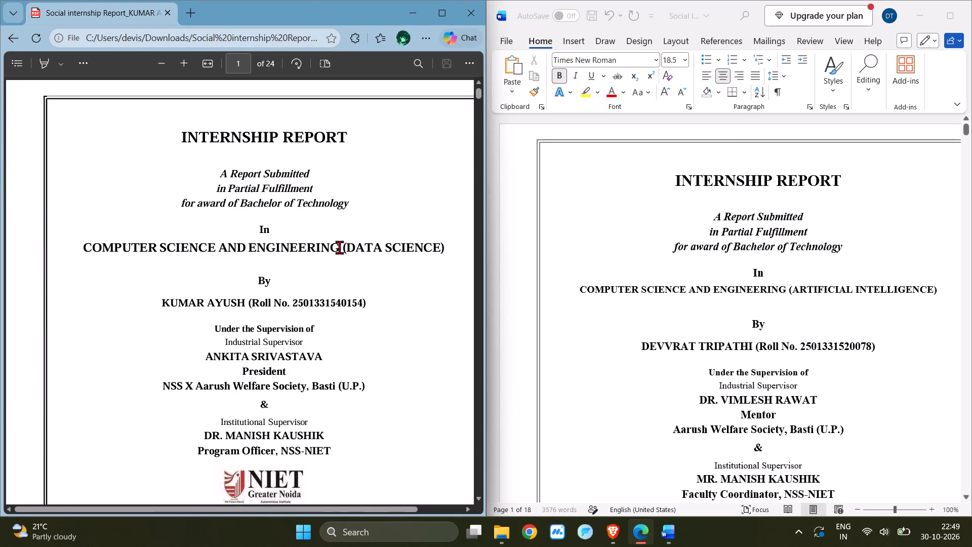
Replace the industrial supervisor's name on the Word report's title page with the one copied from the PDF's title page.
{"action": "scroll", "coordinate": [340, 247], "scroll_direction": "up", "scroll_amount": 4}
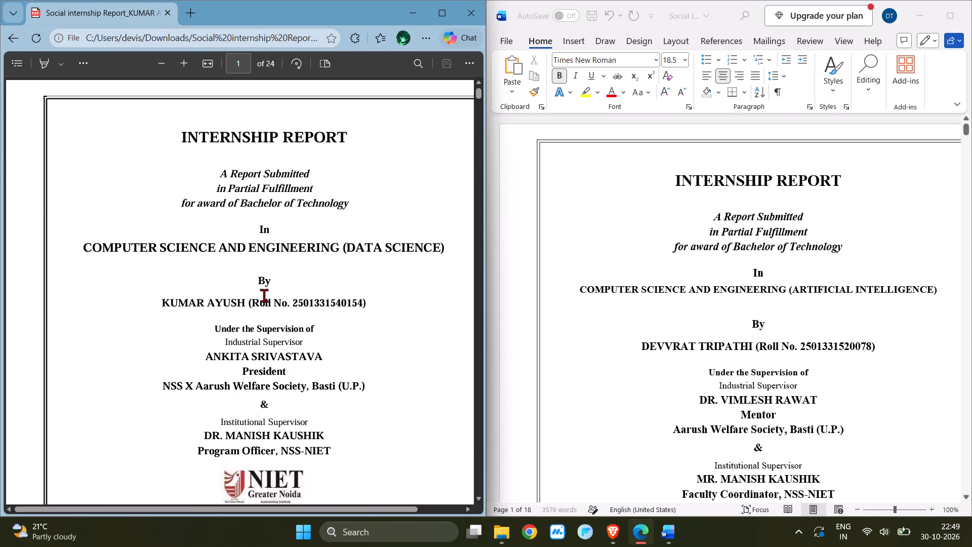
{"action": "scroll", "coordinate": [307, 278], "scroll_direction": "down", "scroll_amount": 1}
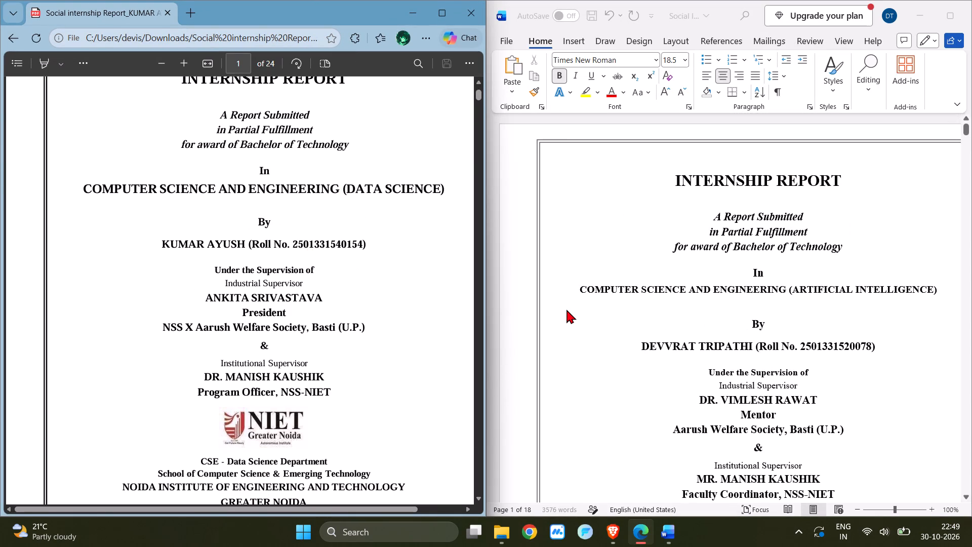
{"action": "scroll", "coordinate": [568, 309], "scroll_direction": "down", "scroll_amount": 5}
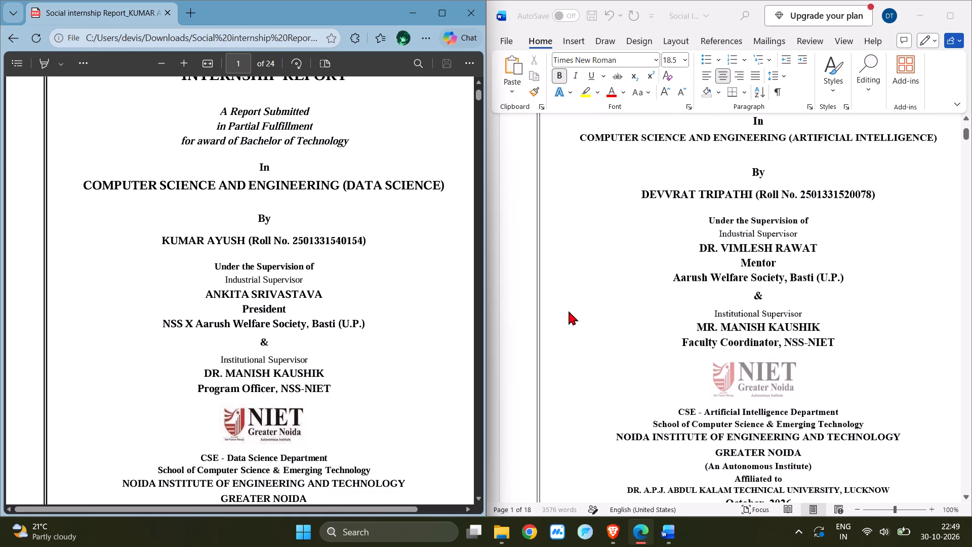
{"action": "scroll", "coordinate": [345, 311], "scroll_direction": "down", "scroll_amount": 2}
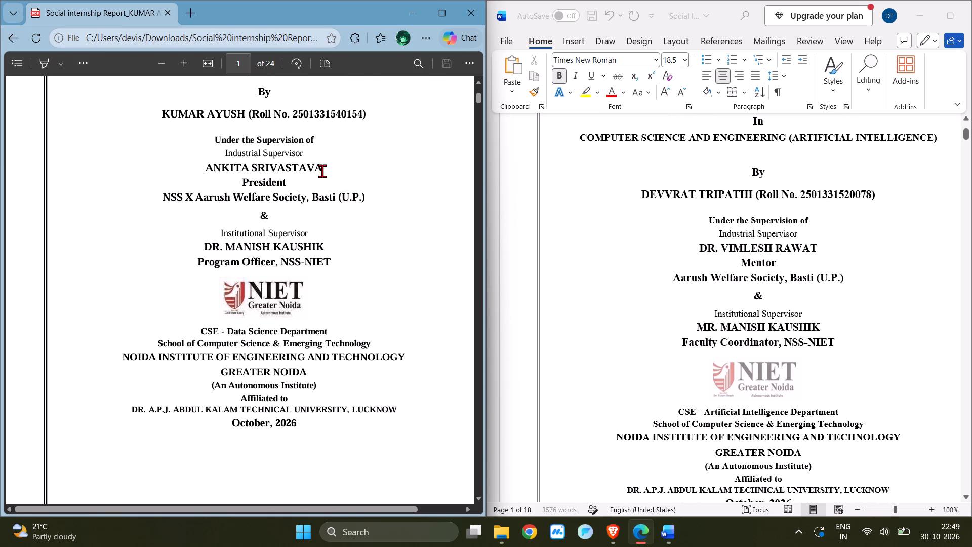
{"action": "left_click_drag", "start_coordinate": [326, 165], "coordinate": [206, 176]}
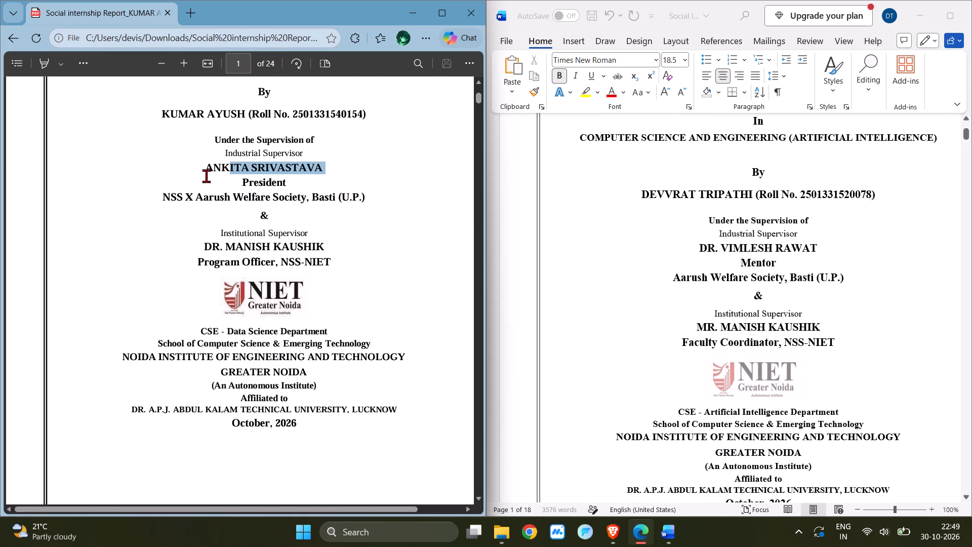
{"action": "left_click_drag", "start_coordinate": [206, 176], "coordinate": [197, 171]}
{"action": "key", "text": "ctrl+c"}
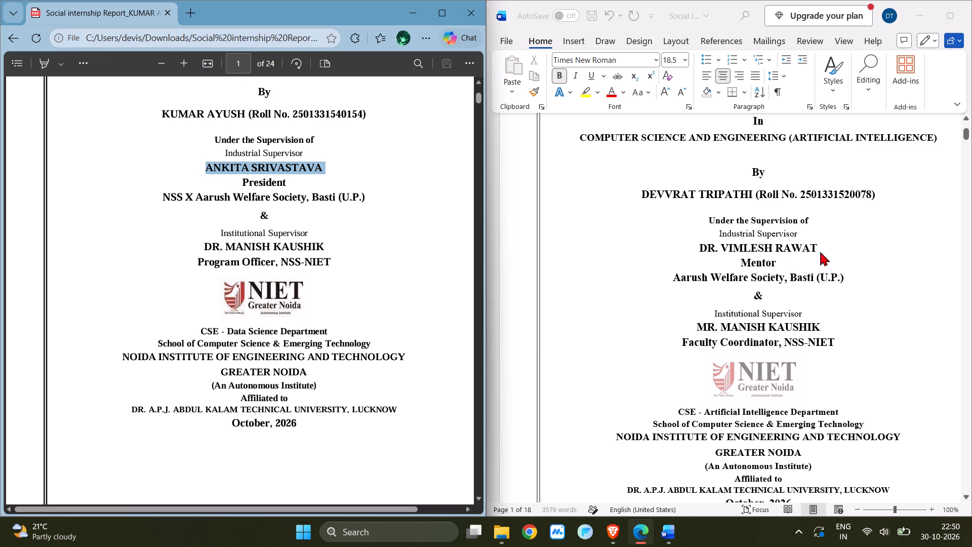
{"action": "left_click", "coordinate": [820, 245]}
{"action": "left_click_drag", "start_coordinate": [819, 244], "coordinate": [700, 248]}
{"action": "left_click", "coordinate": [771, 244]}
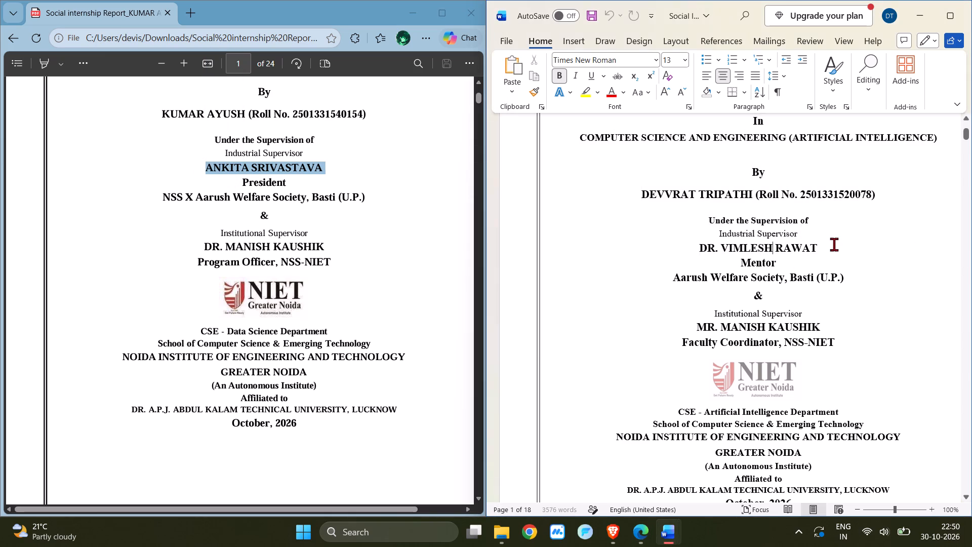
{"action": "left_click_drag", "start_coordinate": [822, 248], "coordinate": [695, 249]}
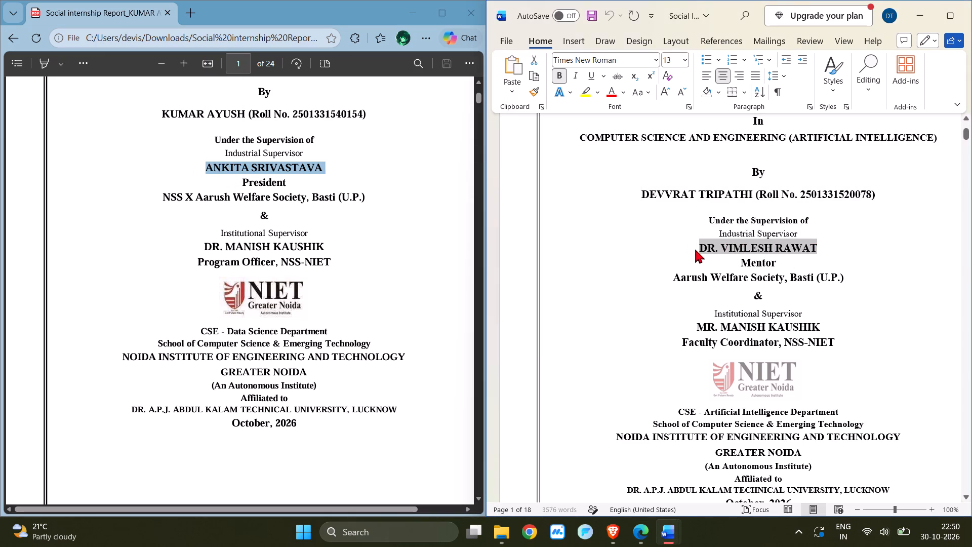
{"action": "key", "text": "ctrl+v"}
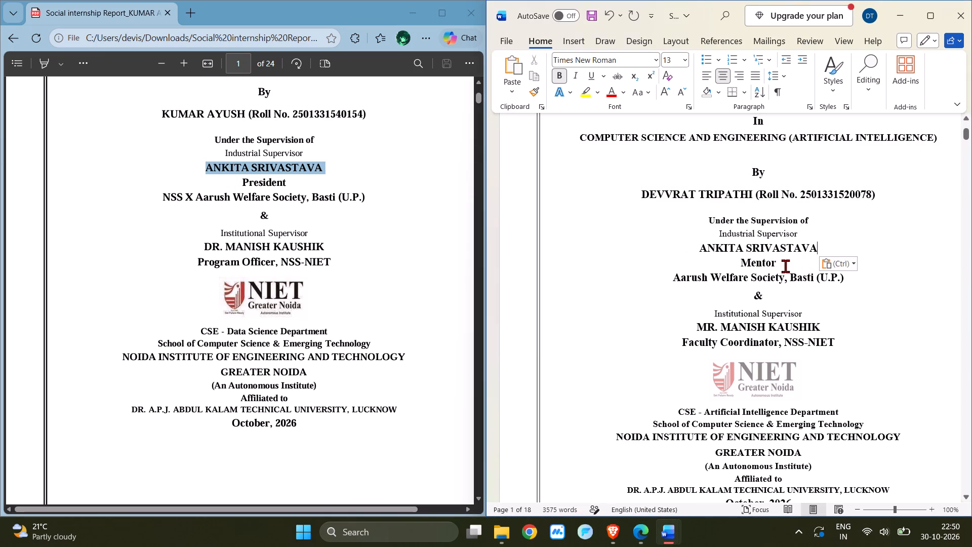
Change the industrial supervisor's designation on the title page from Mentor to PRESIDENT.
{"action": "left_click_drag", "start_coordinate": [785, 266], "coordinate": [738, 256]}
{"action": "type", "text": "PRESIDENTY"}
{"action": "key", "text": "BackSpace"}
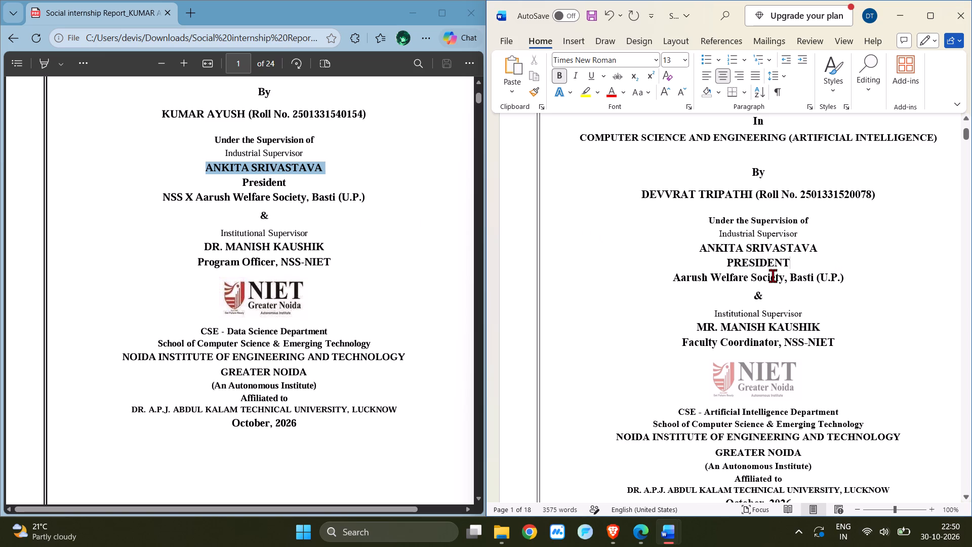
Compare the rest of the title page and the Declaration page in both reports, and dismiss the OMEN Gaming Hub notification.
{"action": "left_click", "coordinate": [693, 277]}
{"action": "left_click", "coordinate": [210, 240]}
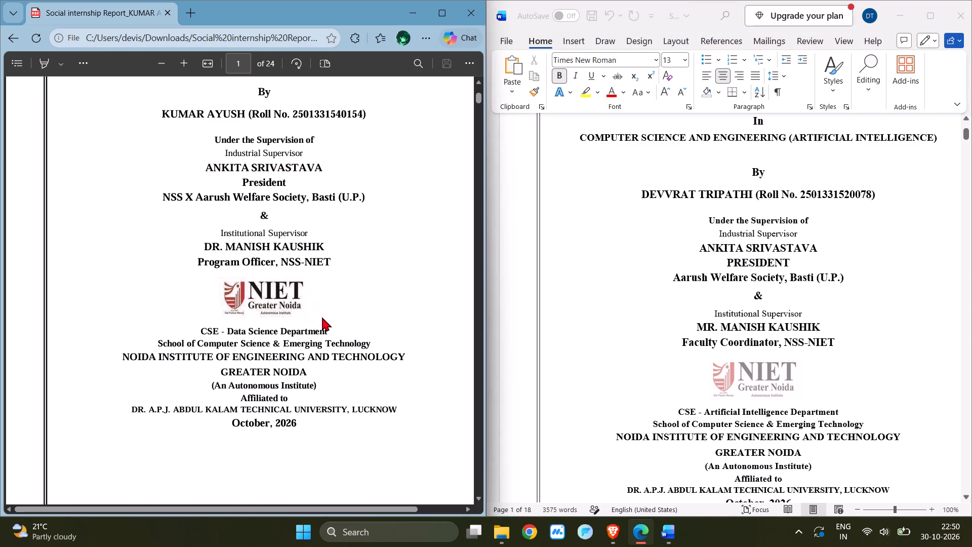
{"action": "scroll", "coordinate": [322, 317], "scroll_direction": "down", "scroll_amount": 1}
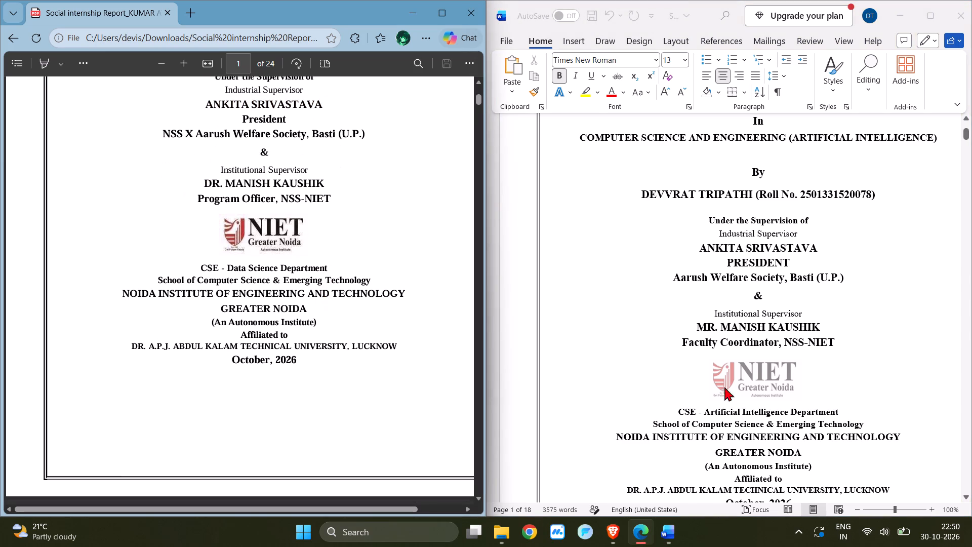
{"action": "scroll", "coordinate": [718, 376], "scroll_direction": "down", "scroll_amount": 5}
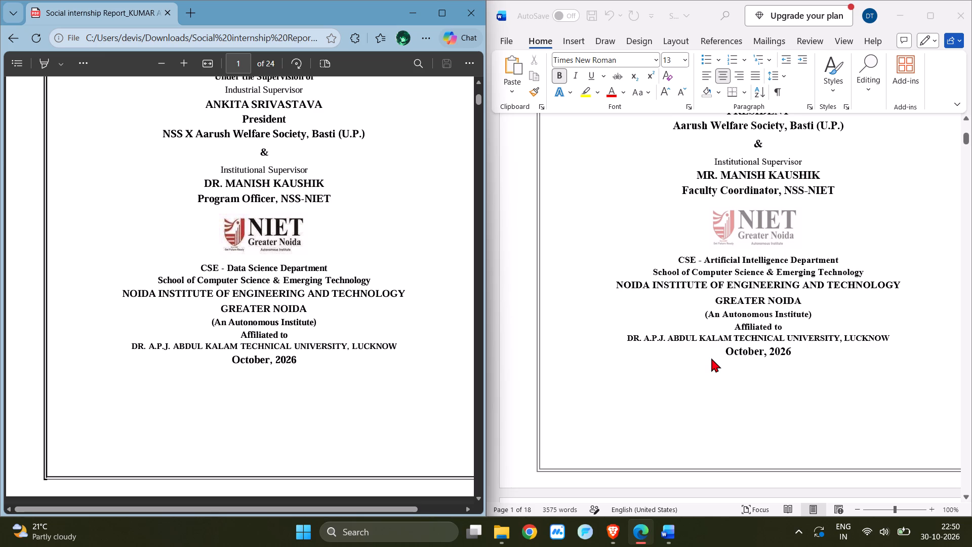
{"action": "scroll", "coordinate": [711, 358], "scroll_direction": "down", "scroll_amount": 10}
{"action": "scroll", "coordinate": [378, 342], "scroll_direction": "down", "scroll_amount": 2}
{"action": "scroll", "coordinate": [380, 319], "scroll_direction": "up", "scroll_amount": 1}
{"action": "scroll", "coordinate": [382, 312], "scroll_direction": "down", "scroll_amount": 3}
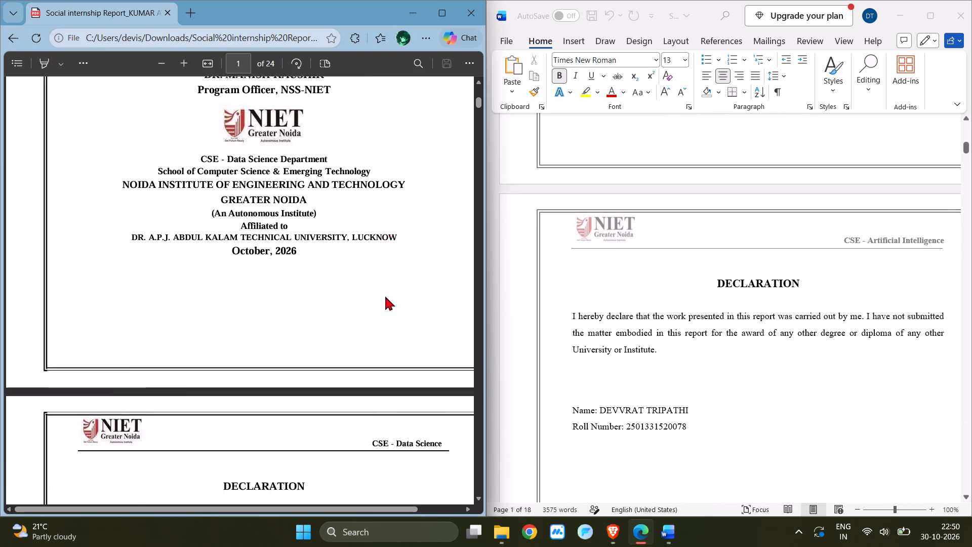
{"action": "scroll", "coordinate": [389, 282], "scroll_direction": "down", "scroll_amount": 4}
{"action": "scroll", "coordinate": [391, 280], "scroll_direction": "up", "scroll_amount": 2}
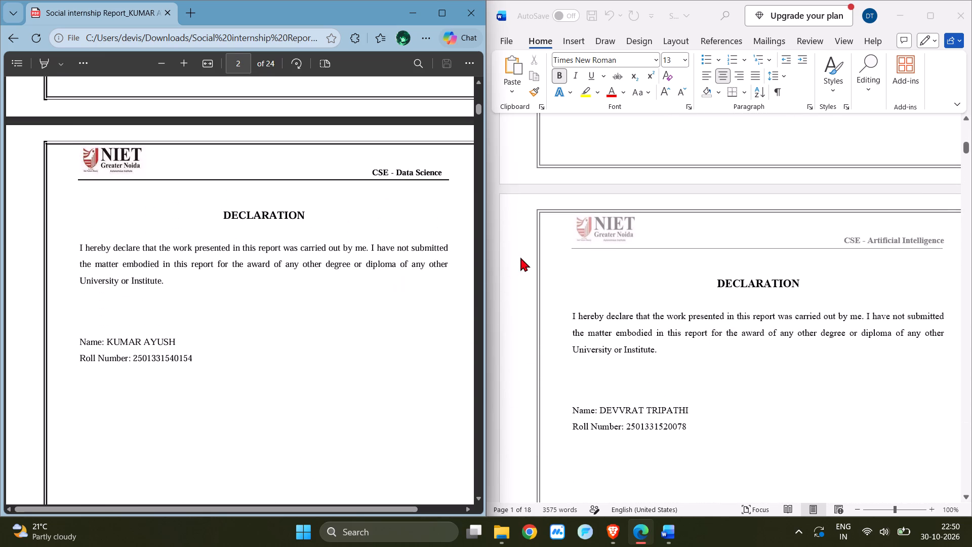
{"action": "scroll", "coordinate": [654, 275], "scroll_direction": "down", "scroll_amount": 1}
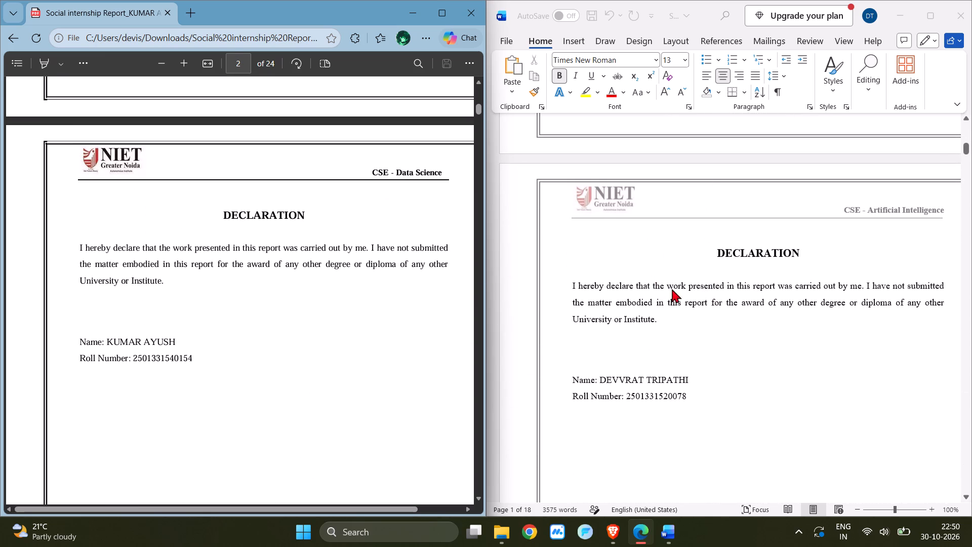
{"action": "left_click", "coordinate": [710, 189]}
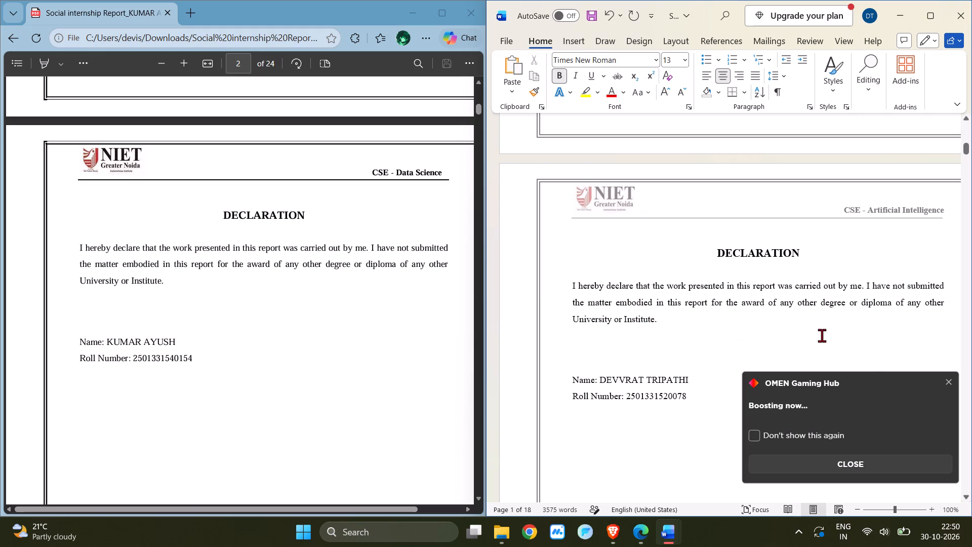
{"action": "left_click", "coordinate": [945, 385]}
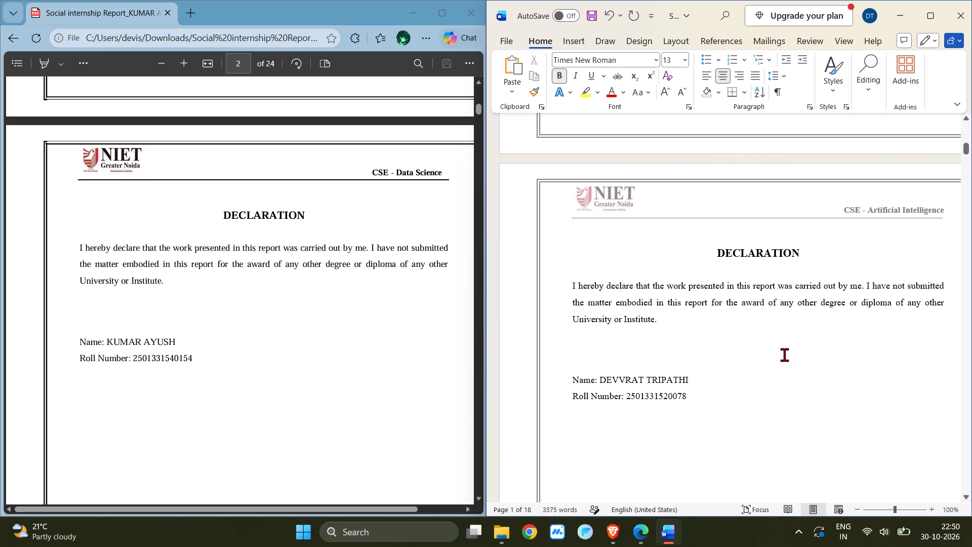
Bring both reports to the "Certificate from the Institute" page at full page width and compare the two pages.
{"action": "scroll", "coordinate": [784, 355], "scroll_direction": "down", "scroll_amount": 7}
{"action": "scroll", "coordinate": [753, 318], "scroll_direction": "down", "scroll_amount": 10}
{"action": "scroll", "coordinate": [413, 252], "scroll_direction": "up", "scroll_amount": 1}
{"action": "scroll", "coordinate": [412, 251], "scroll_direction": "down", "scroll_amount": 3}
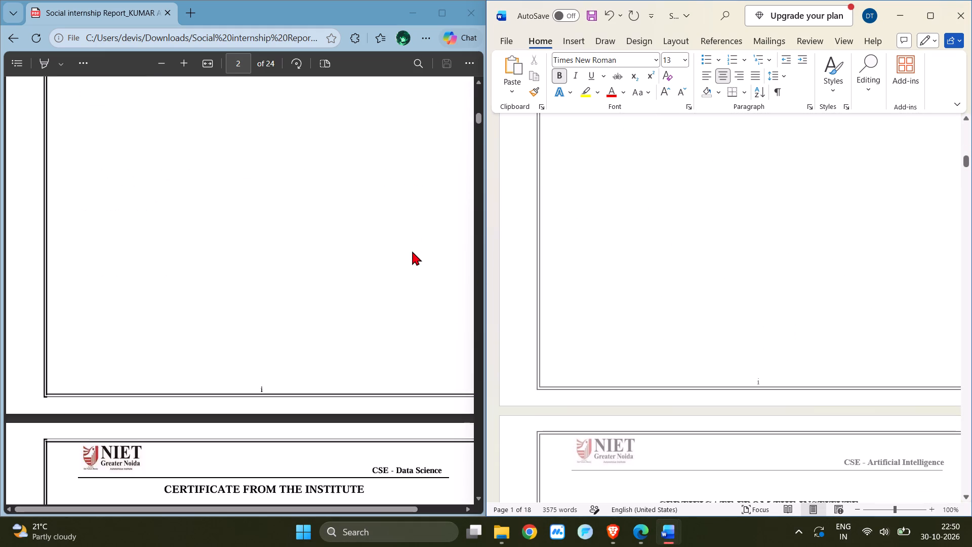
{"action": "scroll", "coordinate": [412, 251], "scroll_direction": "down", "scroll_amount": 6}
{"action": "left_click_drag", "start_coordinate": [308, 513], "coordinate": [308, 514]}
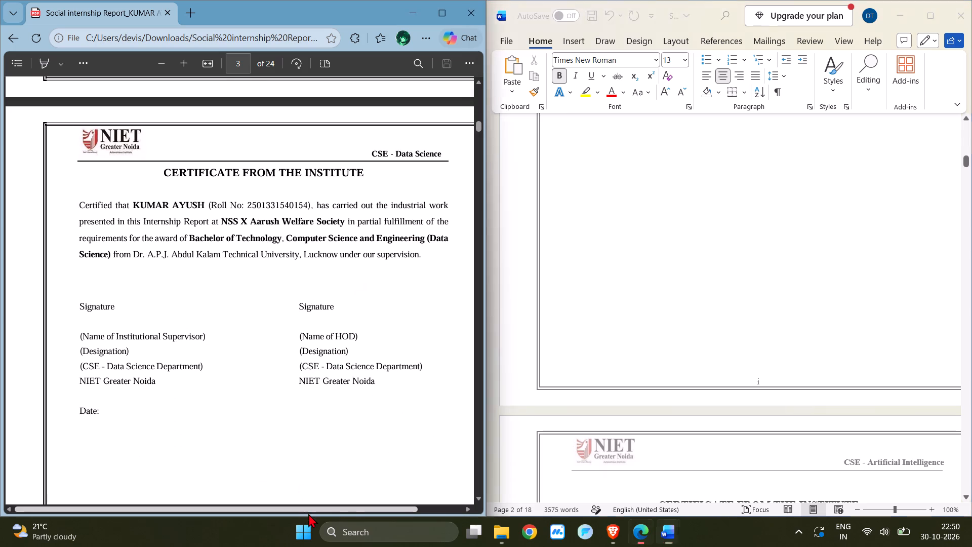
{"action": "left_click_drag", "start_coordinate": [308, 514], "coordinate": [331, 513]}
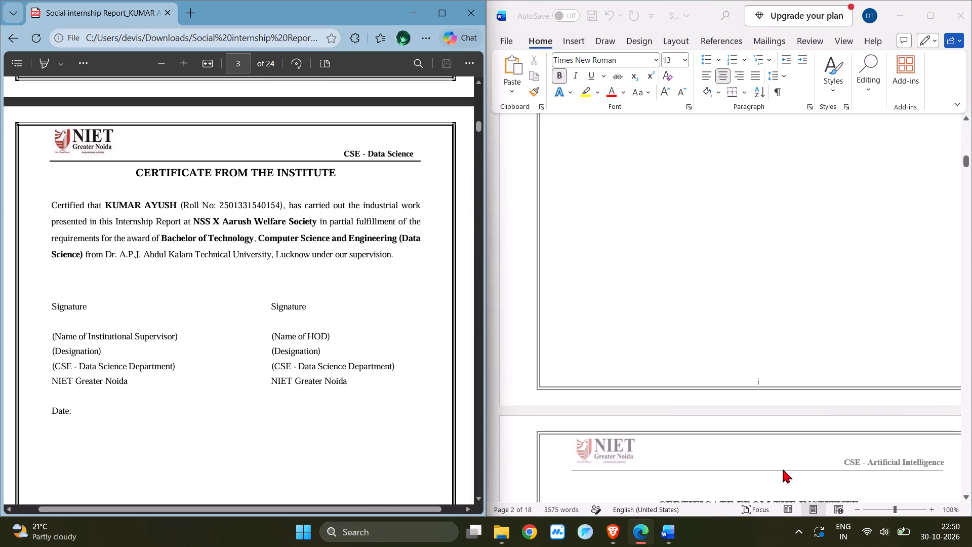
{"action": "left_click", "coordinate": [783, 469]}
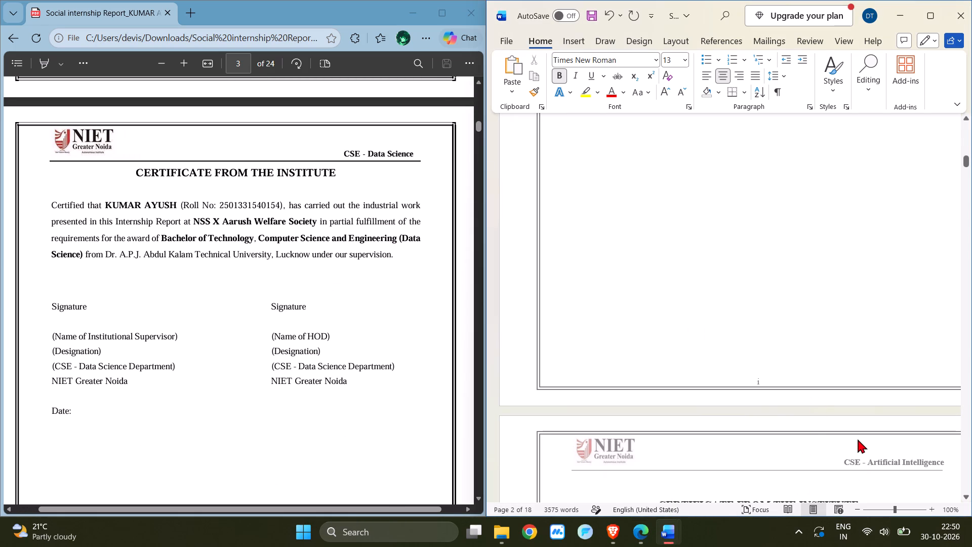
{"action": "scroll", "coordinate": [857, 437], "scroll_direction": "left", "scroll_amount": 1}
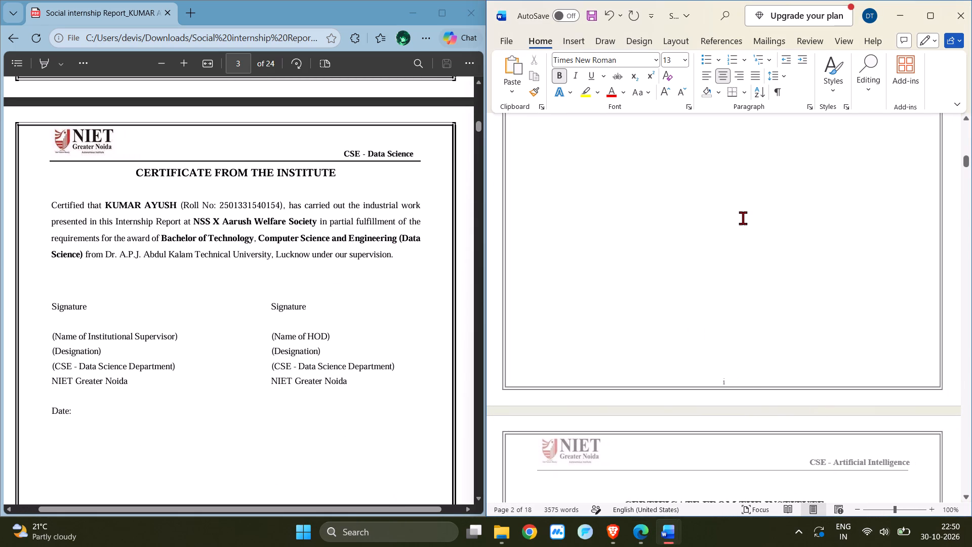
{"action": "scroll", "coordinate": [743, 218], "scroll_direction": "down", "scroll_amount": 5}
{"action": "scroll", "coordinate": [743, 218], "scroll_direction": "up", "scroll_amount": 15}
{"action": "scroll", "coordinate": [744, 177], "scroll_direction": "down", "scroll_amount": 3}
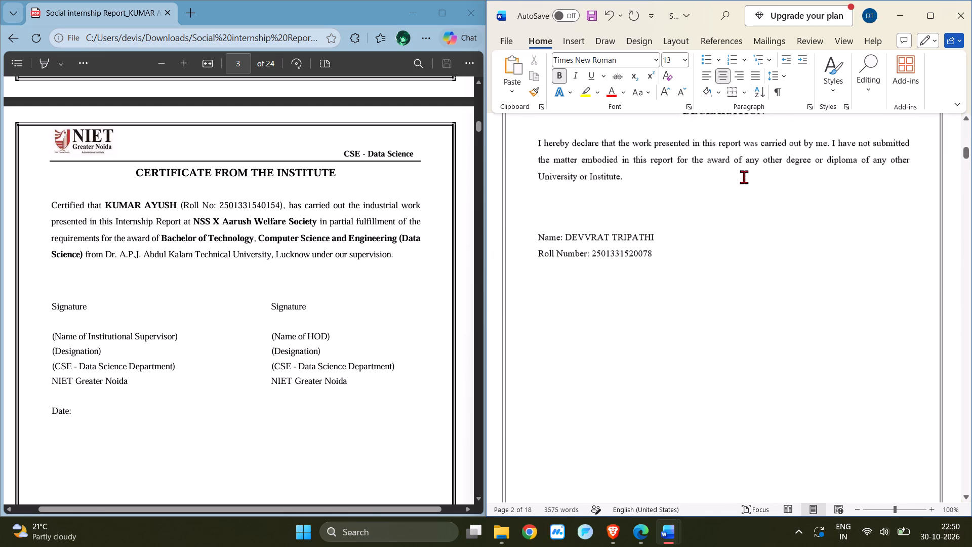
{"action": "scroll", "coordinate": [744, 177], "scroll_direction": "down", "scroll_amount": 5}
{"action": "scroll", "coordinate": [744, 180], "scroll_direction": "up", "scroll_amount": 1}
{"action": "scroll", "coordinate": [740, 179], "scroll_direction": "down", "scroll_amount": 12}
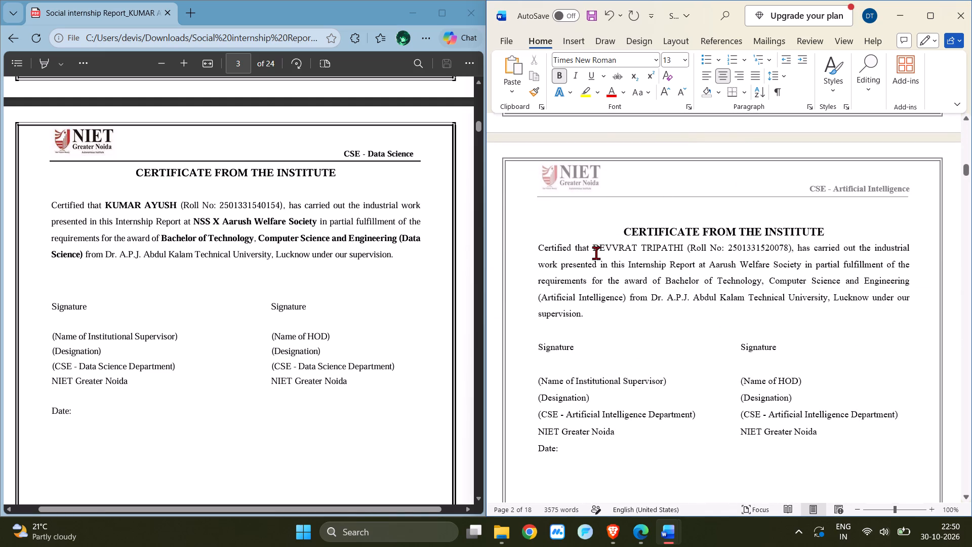
Make the student's name bold in the Certificate from the Institute paragraph of the Word report.
{"action": "left_click_drag", "start_coordinate": [592, 248], "coordinate": [670, 252]}
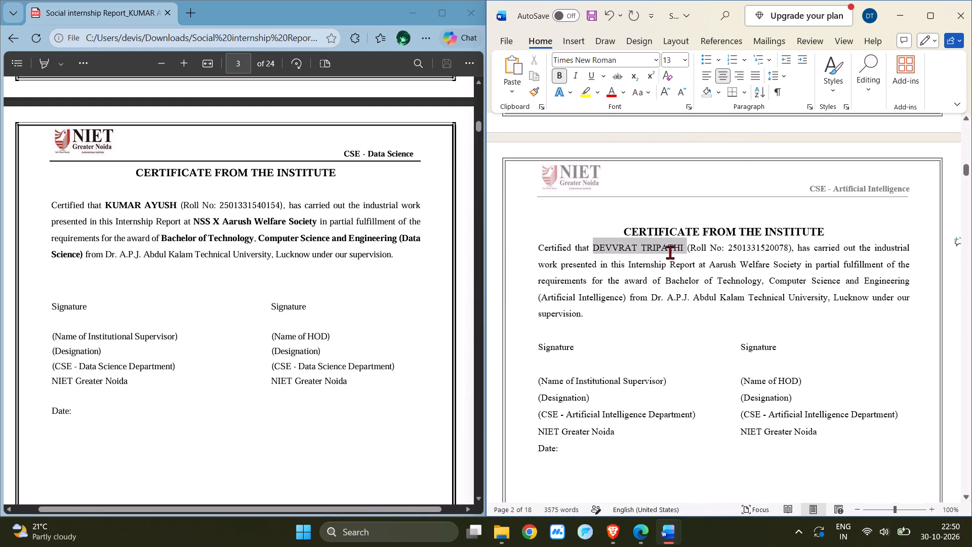
{"action": "left_click_drag", "start_coordinate": [670, 252], "coordinate": [676, 252]}
{"action": "left_click", "coordinate": [563, 79]}
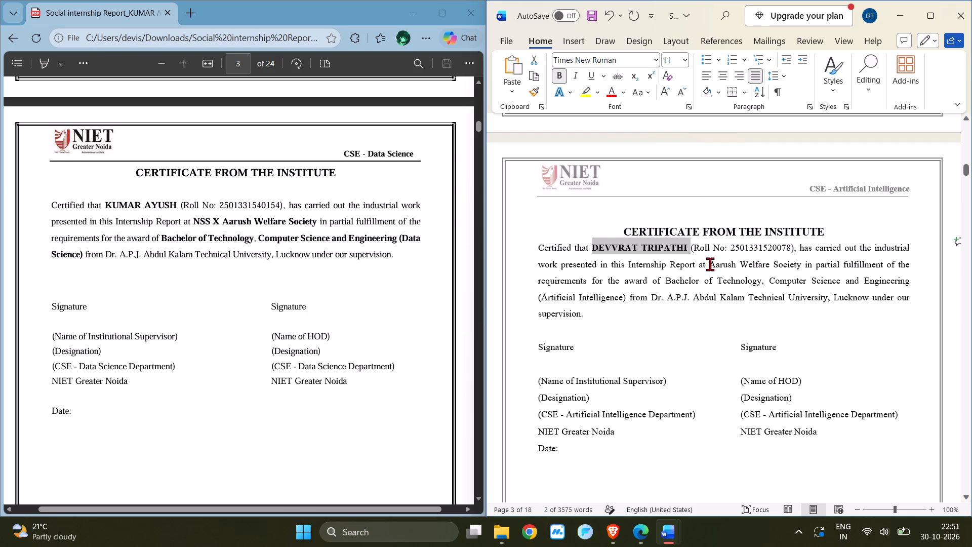
Make "Aarush Welfare Society" bold in the Certificate from the Institute paragraph.
{"action": "left_click_drag", "start_coordinate": [710, 264], "coordinate": [795, 267]}
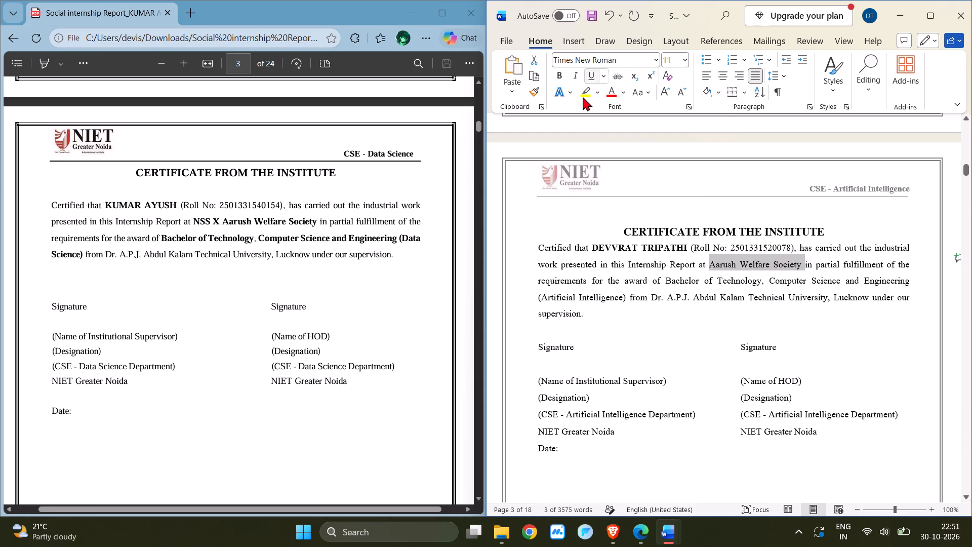
{"action": "left_click", "coordinate": [560, 76]}
{"action": "left_click", "coordinate": [707, 283]}
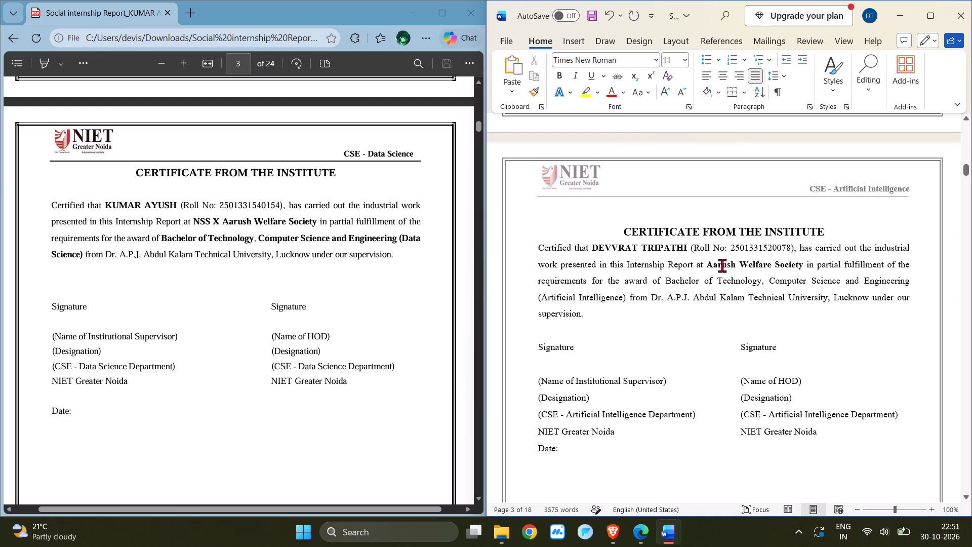
Set "Aarush Welfare Society" in the certificate paragraph to black font colour and increase its font size by one increment.
{"action": "left_click_drag", "start_coordinate": [710, 266], "coordinate": [724, 265]}
{"action": "left_click_drag", "start_coordinate": [724, 265], "coordinate": [750, 265]}
{"action": "left_click", "coordinate": [709, 263]}
{"action": "left_click_drag", "start_coordinate": [710, 263], "coordinate": [733, 262]}
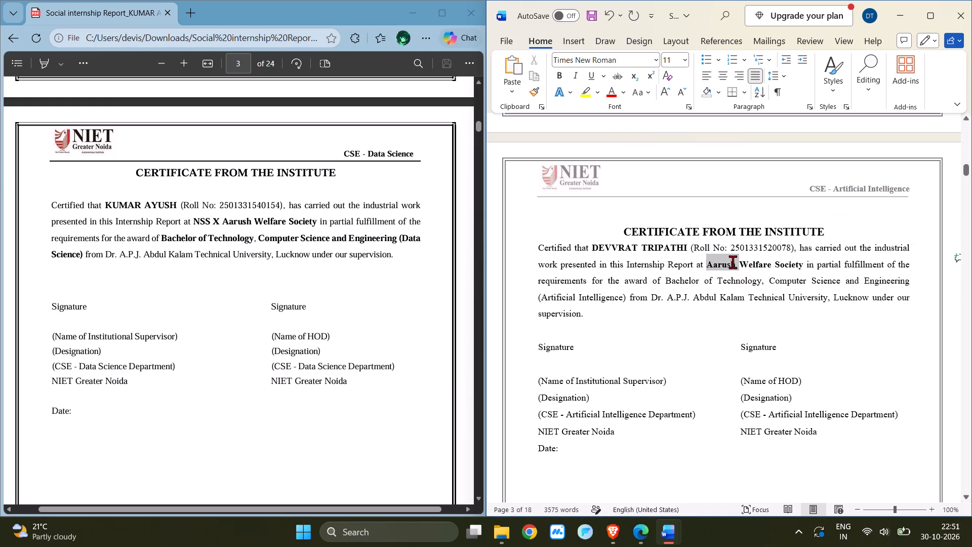
{"action": "left_click_drag", "start_coordinate": [733, 262], "coordinate": [789, 263]}
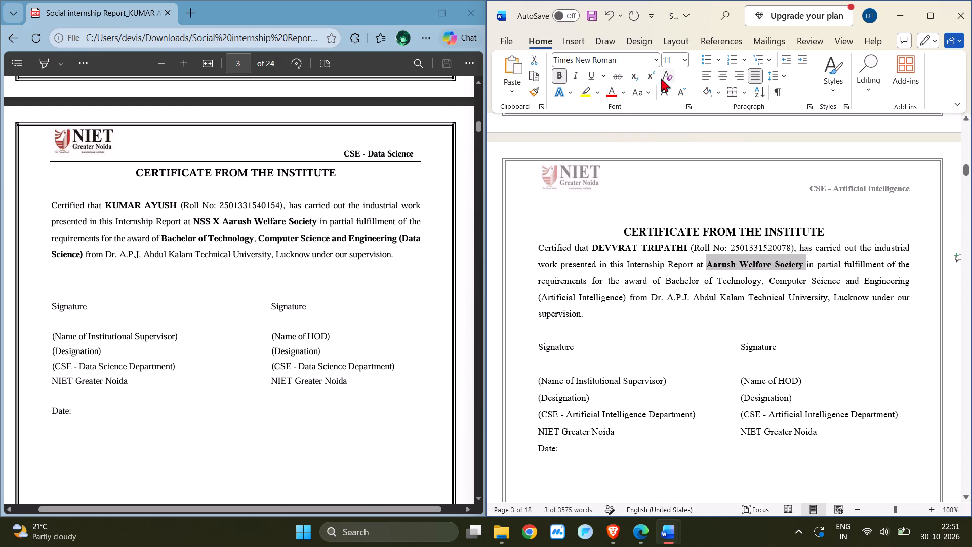
{"action": "left_click", "coordinate": [610, 86]}
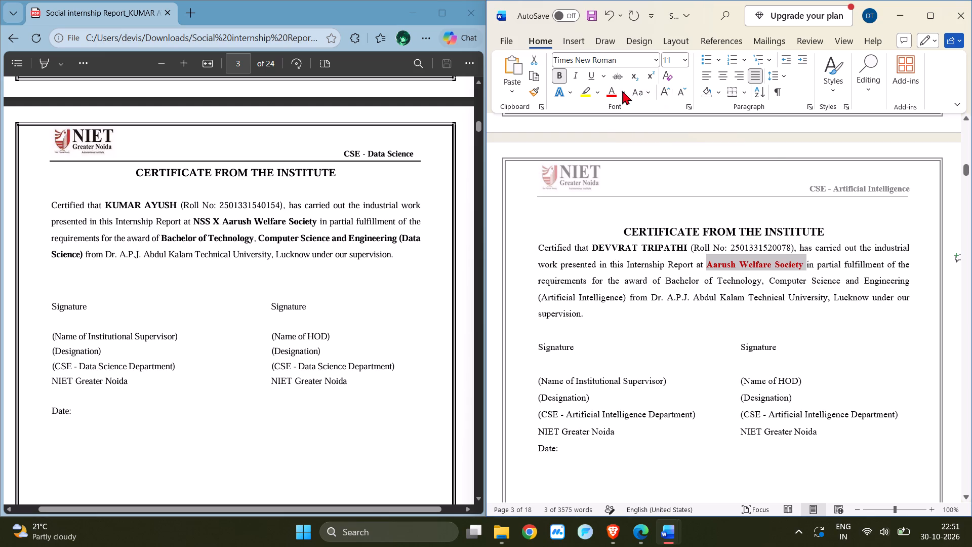
{"action": "left_click", "coordinate": [622, 91]}
{"action": "left_click", "coordinate": [619, 138]}
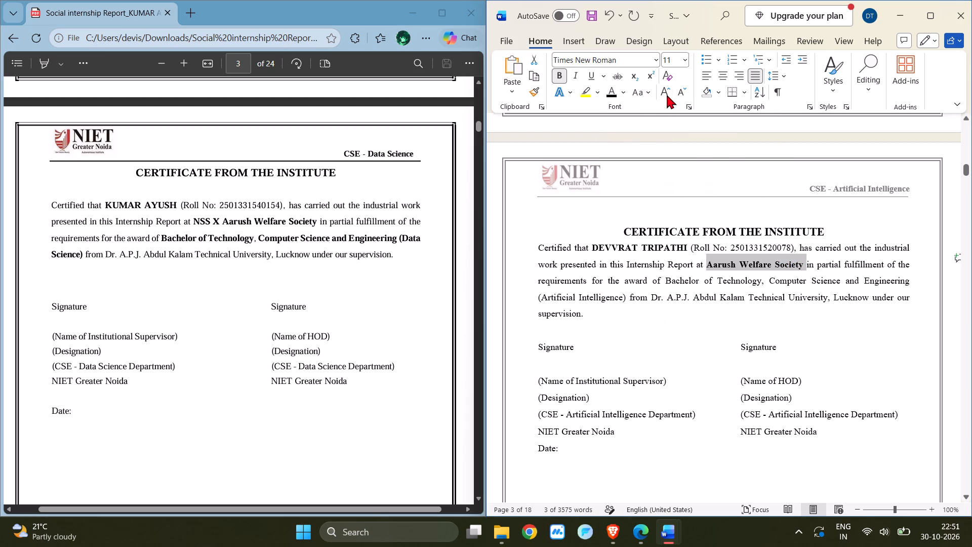
{"action": "left_click", "coordinate": [667, 95]}
{"action": "left_click", "coordinate": [822, 272]}
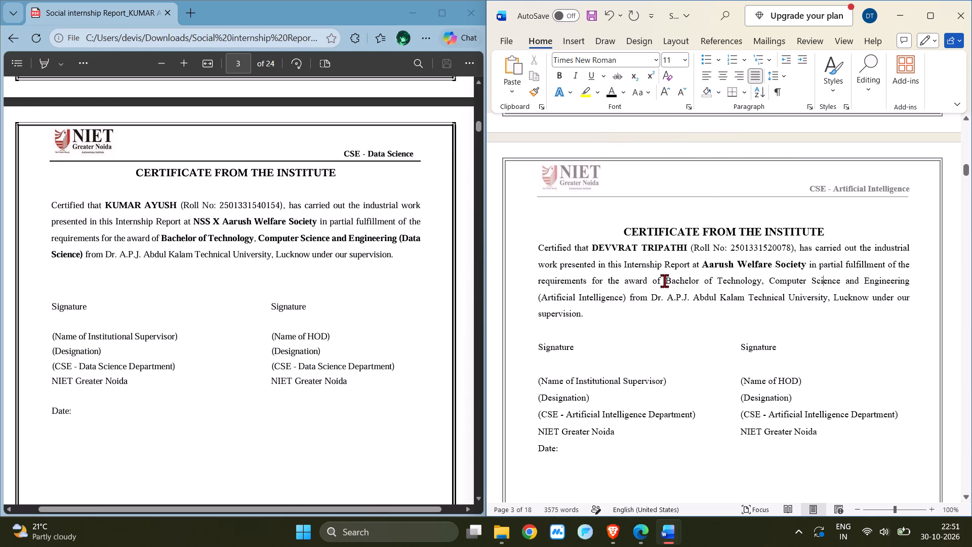
Make "Bachelor of Technology, Computer Science and Engineering (Artificial Intelligence)" in the certificate paragraph bold at font size 12.
{"action": "left_click_drag", "start_coordinate": [664, 281], "coordinate": [746, 278]}
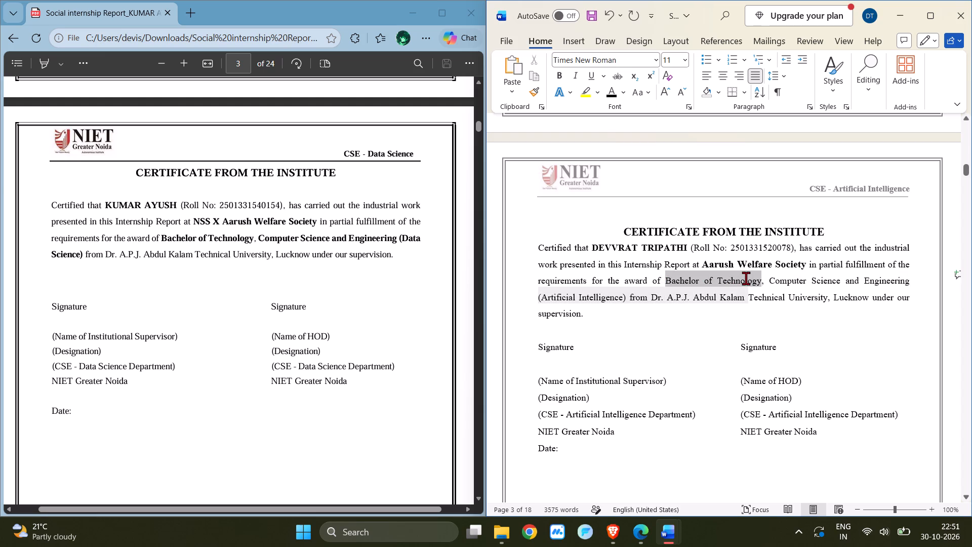
{"action": "left_click_drag", "start_coordinate": [746, 278], "coordinate": [621, 297]}
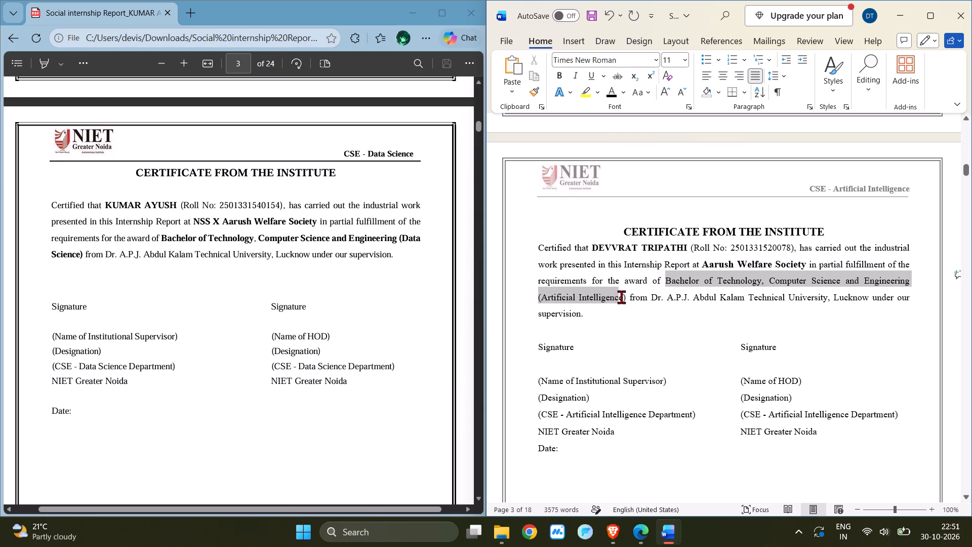
{"action": "left_click_drag", "start_coordinate": [621, 297], "coordinate": [626, 297]}
{"action": "left_click", "coordinate": [669, 92]}
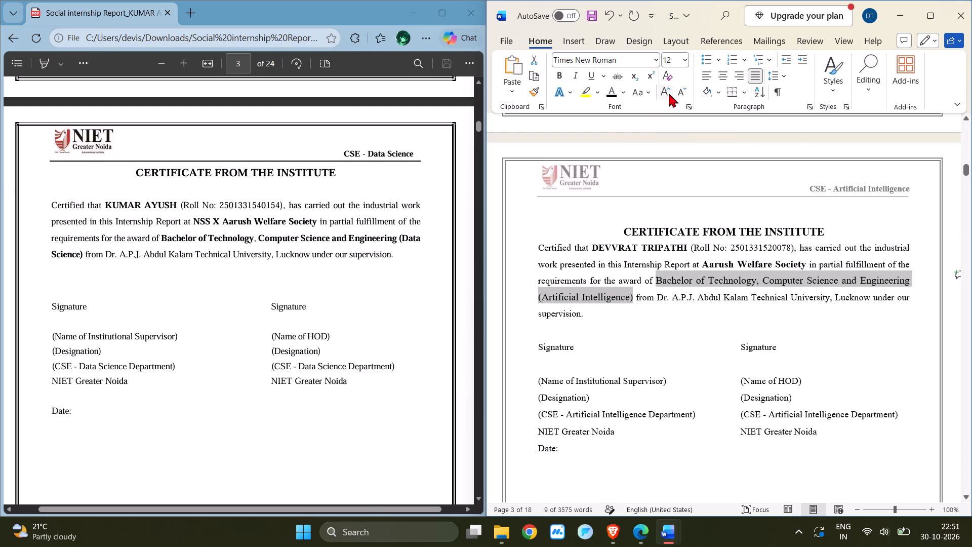
{"action": "left_click", "coordinate": [558, 73]}
{"action": "left_click", "coordinate": [698, 302]}
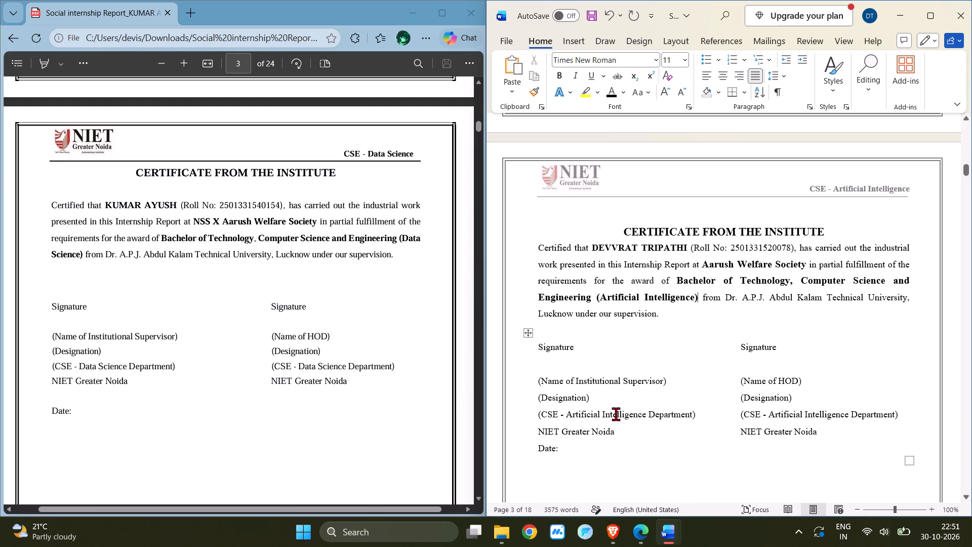
Check the reference report's opening pages and delete the "(Name of Institutional Supervisor)" placeholder from the Word certificate's signature block.
{"action": "scroll", "coordinate": [287, 307], "scroll_direction": "down", "scroll_amount": 1}
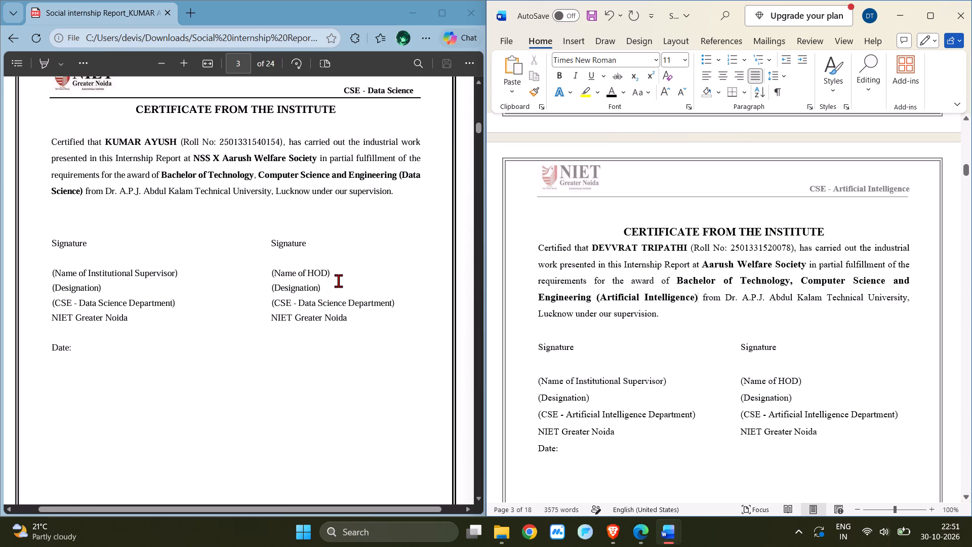
{"action": "scroll", "coordinate": [338, 280], "scroll_direction": "up", "scroll_amount": 7}
{"action": "scroll", "coordinate": [324, 239], "scroll_direction": "up", "scroll_amount": 10}
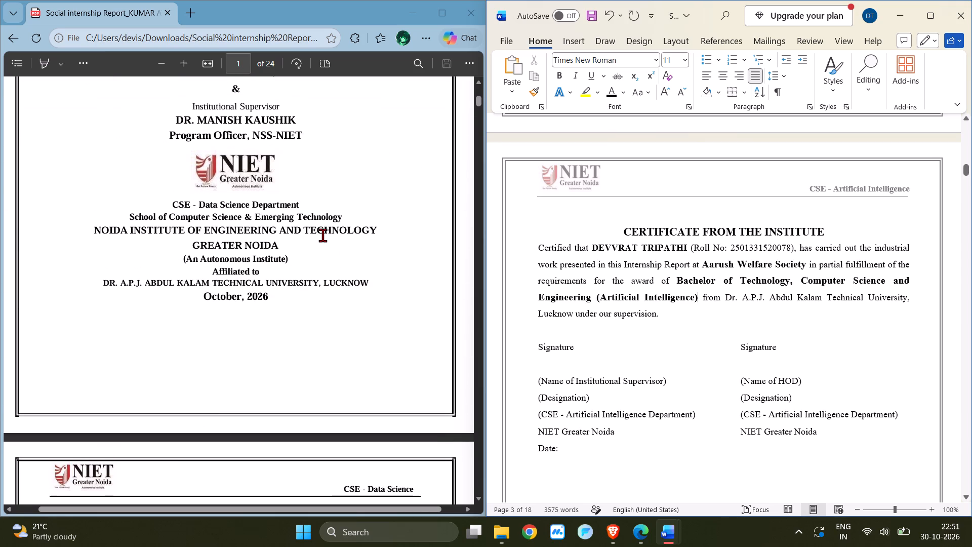
{"action": "scroll", "coordinate": [326, 235], "scroll_direction": "up", "scroll_amount": 1}
{"action": "scroll", "coordinate": [326, 235], "scroll_direction": "down", "scroll_amount": 7}
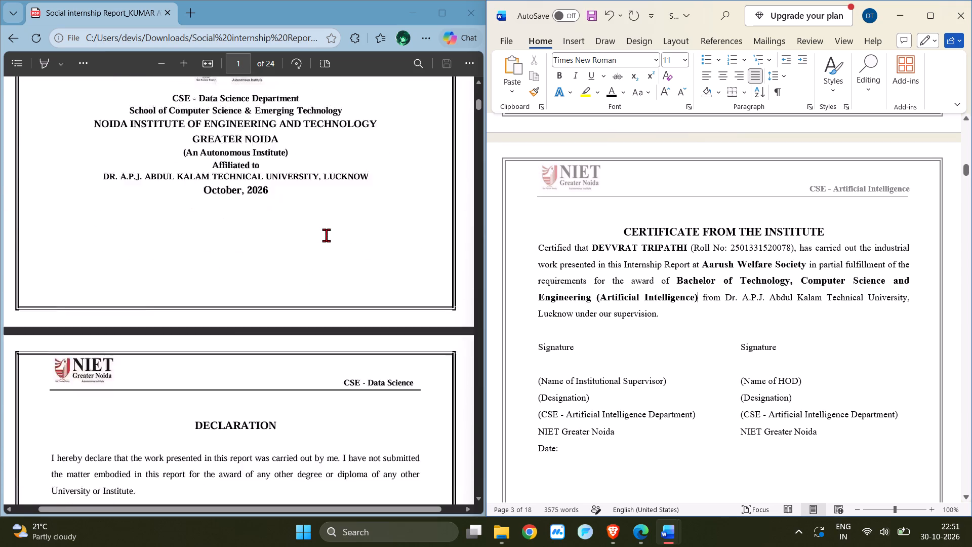
{"action": "scroll", "coordinate": [326, 235], "scroll_direction": "down", "scroll_amount": 10}
{"action": "left_click_drag", "start_coordinate": [669, 380], "coordinate": [531, 378]}
{"action": "key", "text": "BackSpace"}
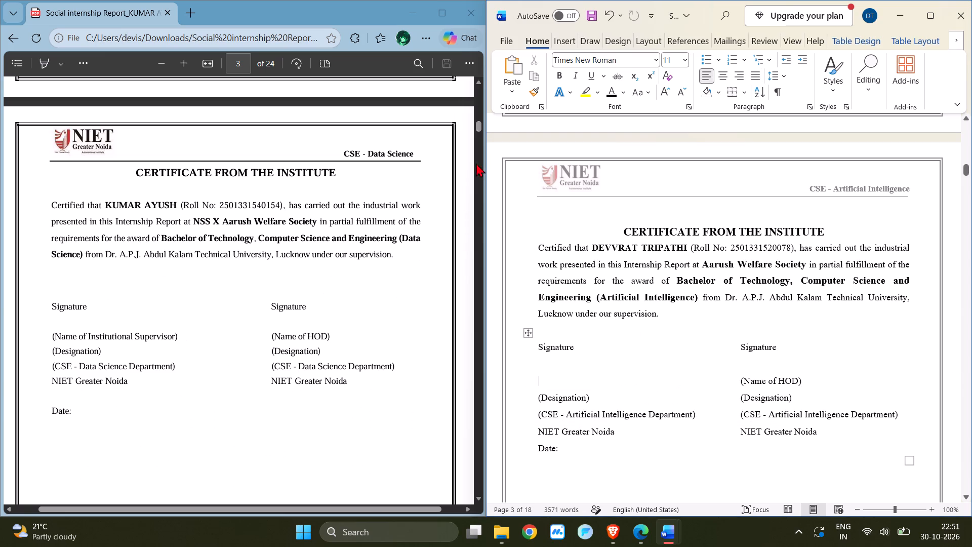
Copy the institutional supervisor's name from the reference cover page into the emptied signature line and correct its prefix to "DR".
{"action": "scroll", "coordinate": [480, 123], "scroll_direction": "up", "scroll_amount": 13}
{"action": "scroll", "coordinate": [243, 213], "scroll_direction": "up", "scroll_amount": 2}
{"action": "scroll", "coordinate": [242, 215], "scroll_direction": "down", "scroll_amount": 2}
{"action": "scroll", "coordinate": [246, 213], "scroll_direction": "up", "scroll_amount": 1}
{"action": "scroll", "coordinate": [252, 209], "scroll_direction": "down", "scroll_amount": 16}
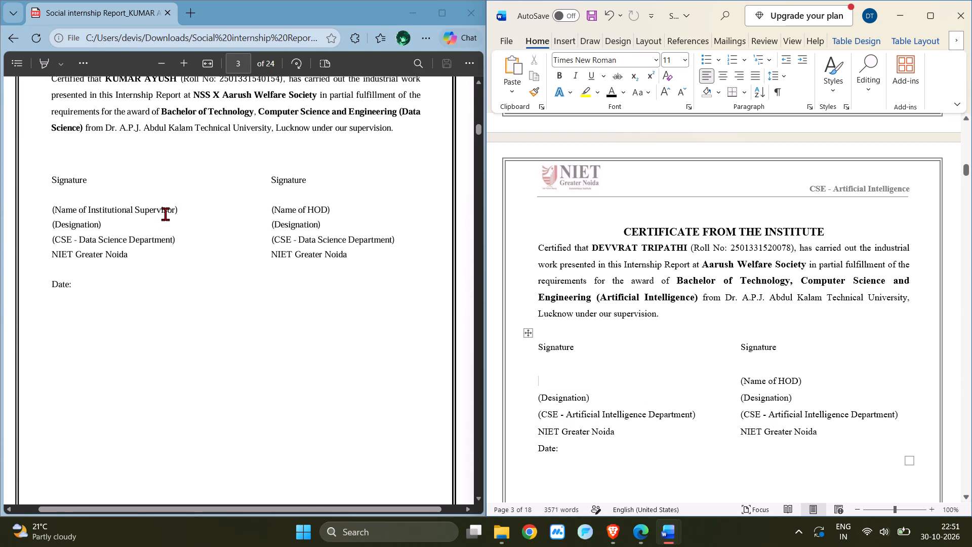
{"action": "scroll", "coordinate": [196, 214], "scroll_direction": "up", "scroll_amount": 15}
{"action": "scroll", "coordinate": [227, 212], "scroll_direction": "up", "scroll_amount": 6}
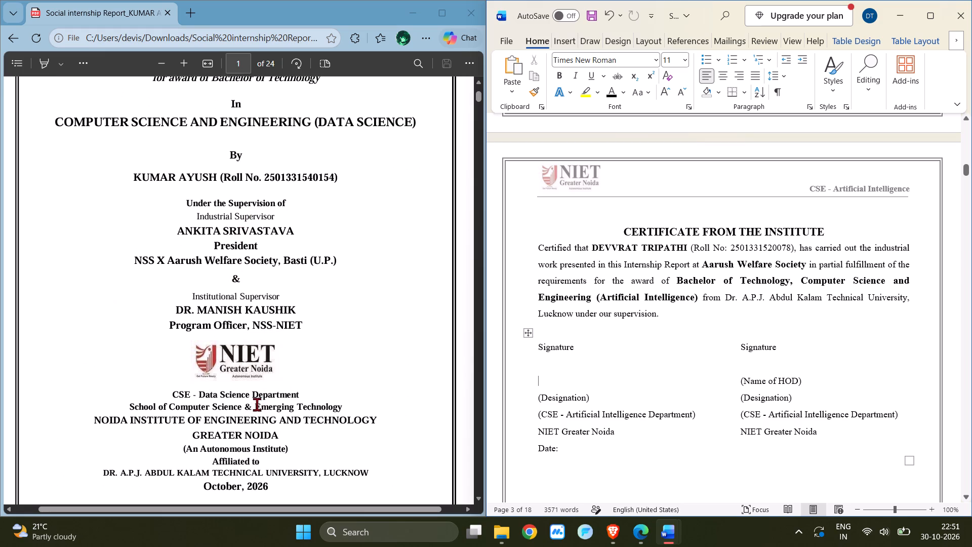
{"action": "scroll", "coordinate": [258, 400], "scroll_direction": "down", "scroll_amount": 1}
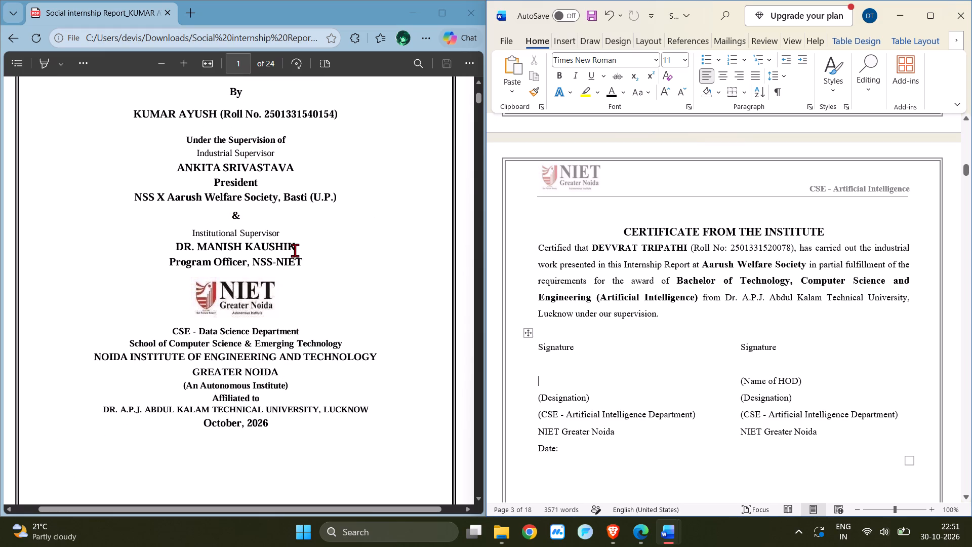
{"action": "left_click_drag", "start_coordinate": [299, 250], "coordinate": [171, 247]}
{"action": "key", "text": "ctrl+c"}
{"action": "left_click", "coordinate": [562, 380]}
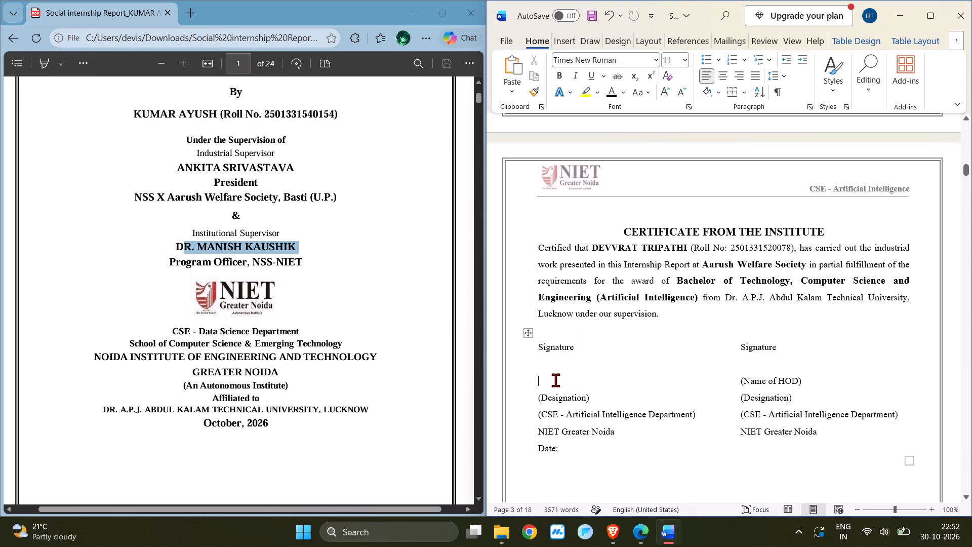
{"action": "key", "text": "ctrl+v"}
{"action": "left_click", "coordinate": [540, 380]}
{"action": "key", "text": "Delete"}
{"action": "key", "text": "BackSpace"}
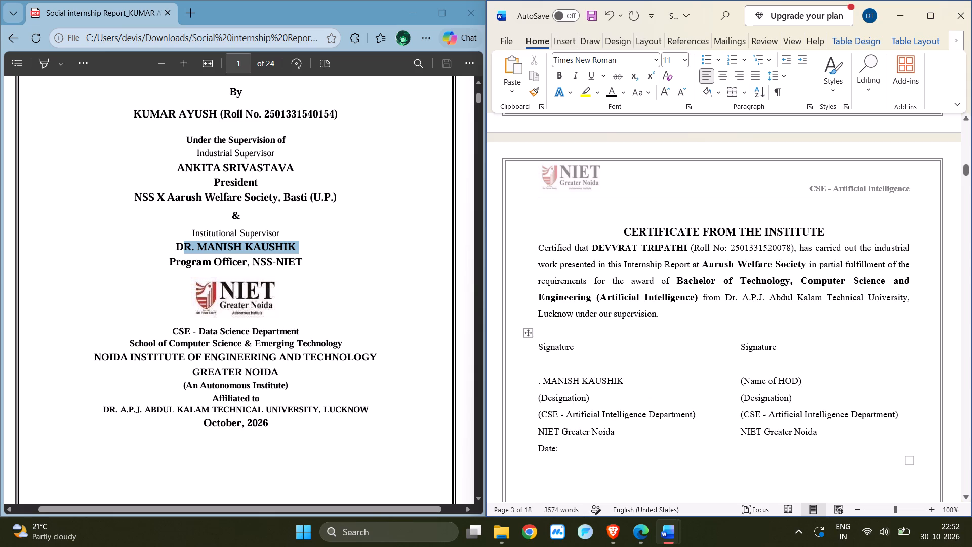
{"action": "type", "text": "DR"}
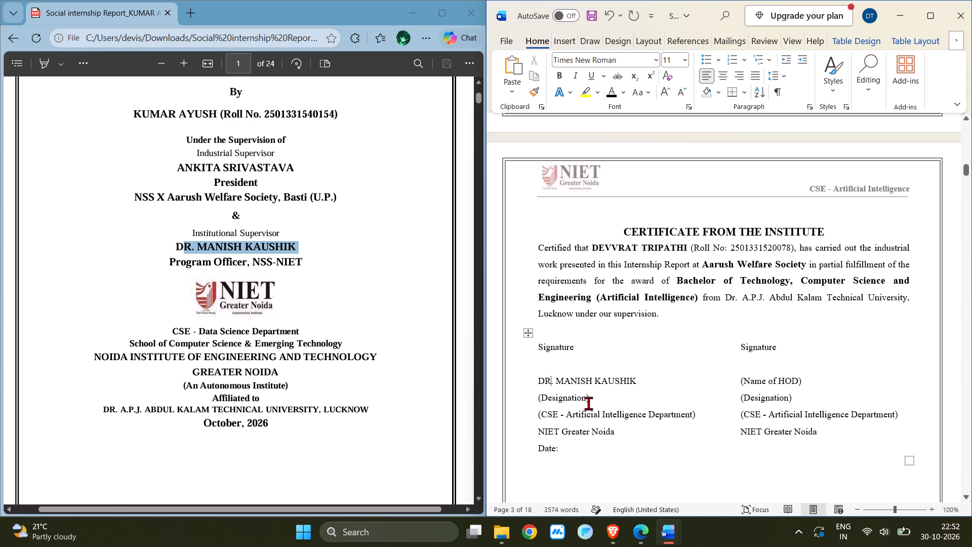
Replace the "(Designation)" placeholder under the institutional supervisor's name with "Program Officer, NSS-NIET" copied from the reference cover page.
{"action": "left_click", "coordinate": [289, 265]}
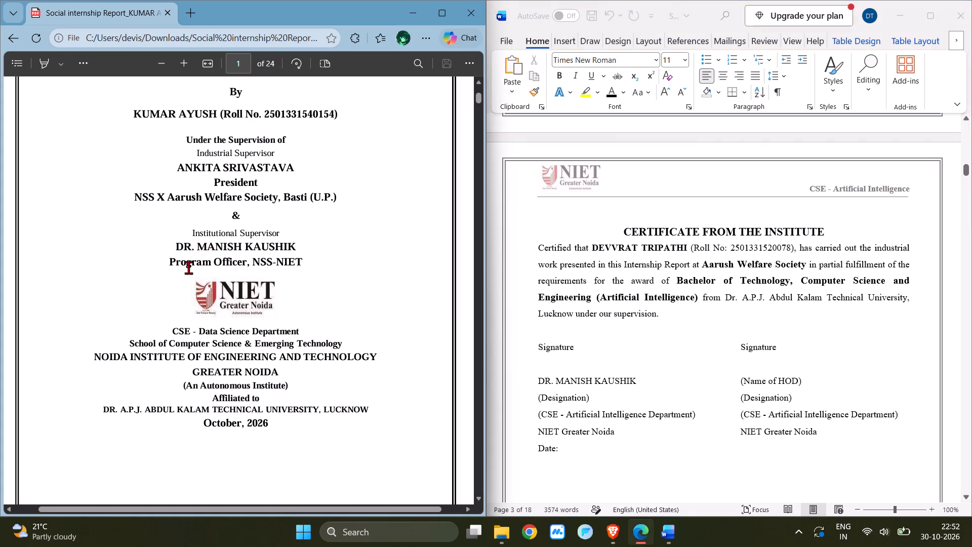
{"action": "left_click_drag", "start_coordinate": [168, 259], "coordinate": [315, 259]}
{"action": "key", "text": "ctrl+c"}
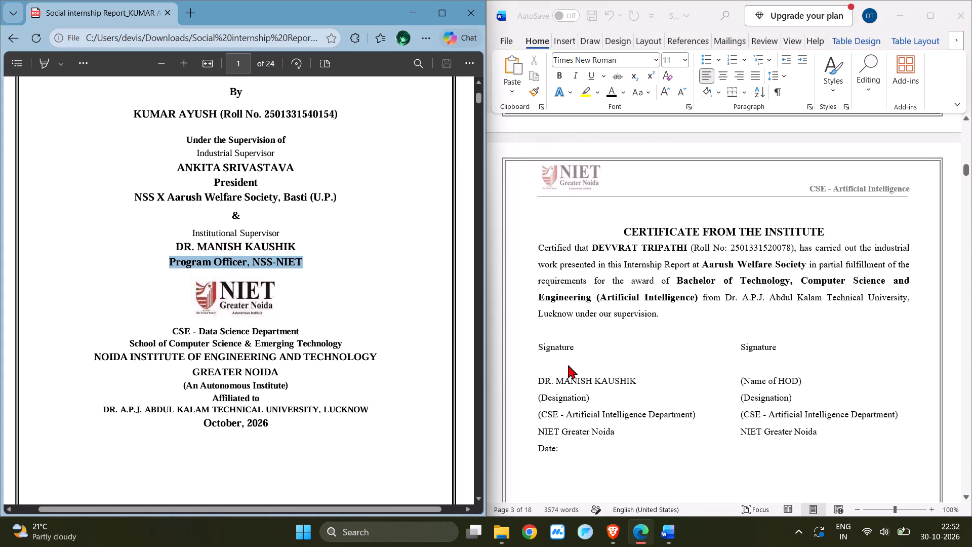
{"action": "left_click", "coordinate": [596, 398]}
{"action": "left_click_drag", "start_coordinate": [594, 395], "coordinate": [535, 401]}
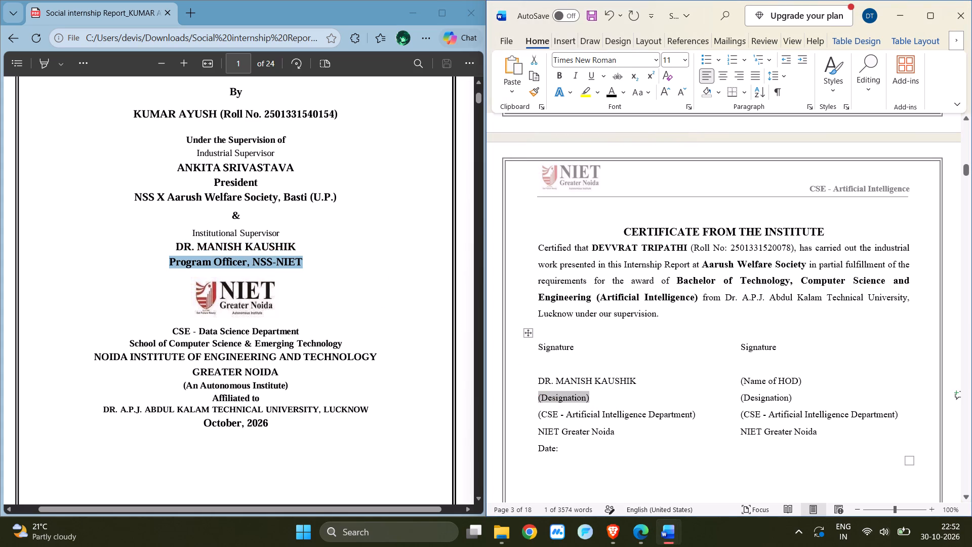
{"action": "key", "text": "ctrl+v"}
{"action": "left_click", "coordinate": [590, 420]}
Delete the "(Name of HOD)" and "(Designation)" placeholders from the HOD column of the signature block.
{"action": "left_click", "coordinate": [760, 394]}
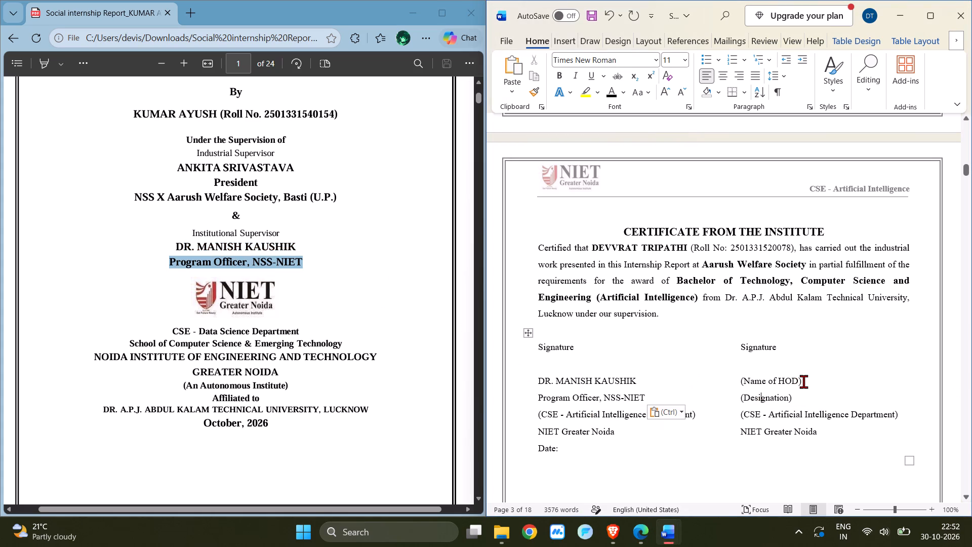
{"action": "left_click_drag", "start_coordinate": [808, 379], "coordinate": [742, 382]}
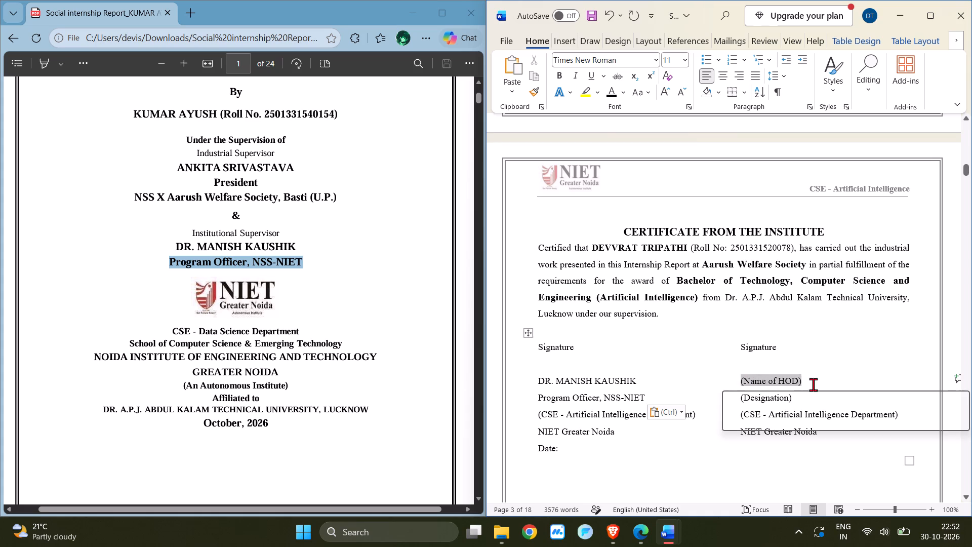
{"action": "key", "text": "BackSpace"}
{"action": "left_click_drag", "start_coordinate": [798, 397], "coordinate": [736, 396]}
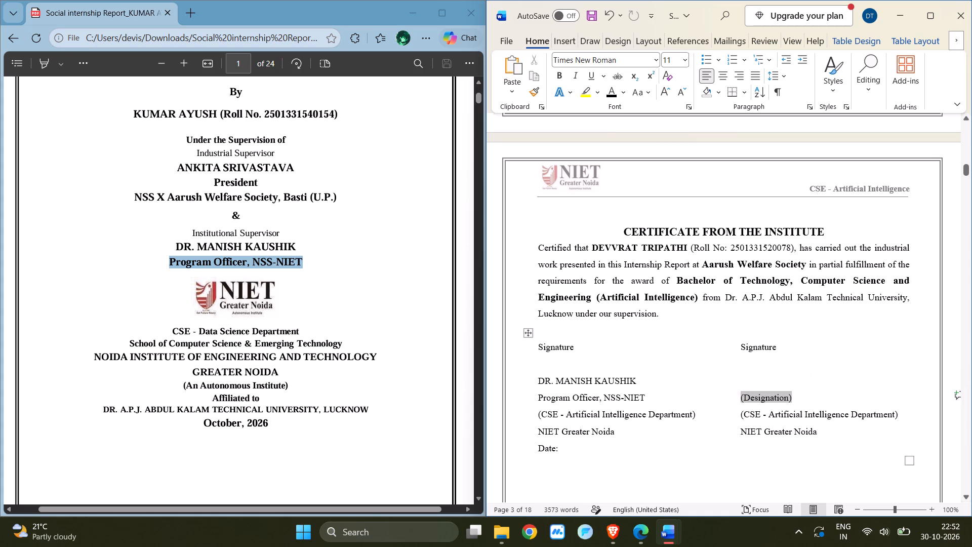
{"action": "key", "text": "BackSpace"}
{"action": "key", "text": "Right"}
{"action": "key", "text": "BackSpace"}
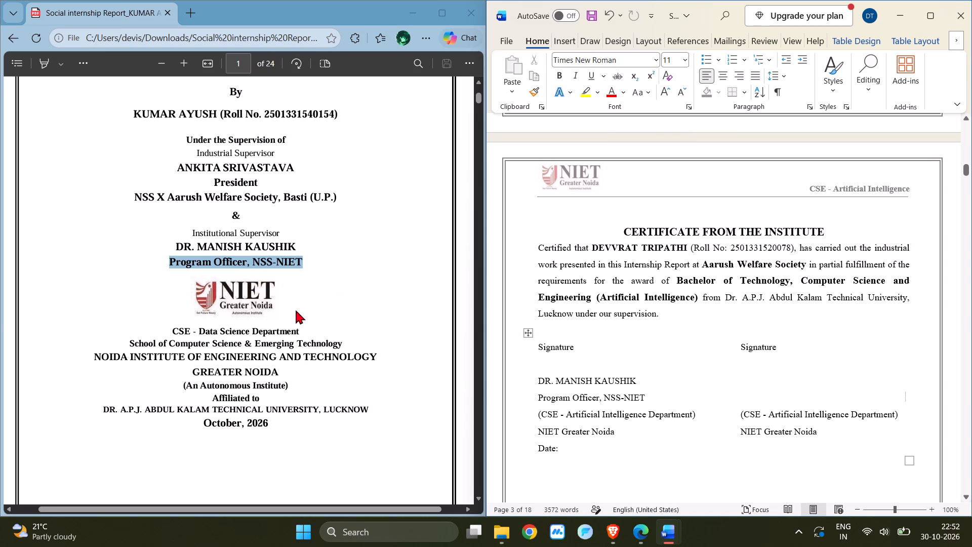
Compare the HOD block with the reference certificate, then switch to Chrome and search the web for "hod of ai niet".
{"action": "scroll", "coordinate": [313, 366], "scroll_direction": "down", "scroll_amount": 17}
{"action": "scroll", "coordinate": [323, 321], "scroll_direction": "down", "scroll_amount": 1}
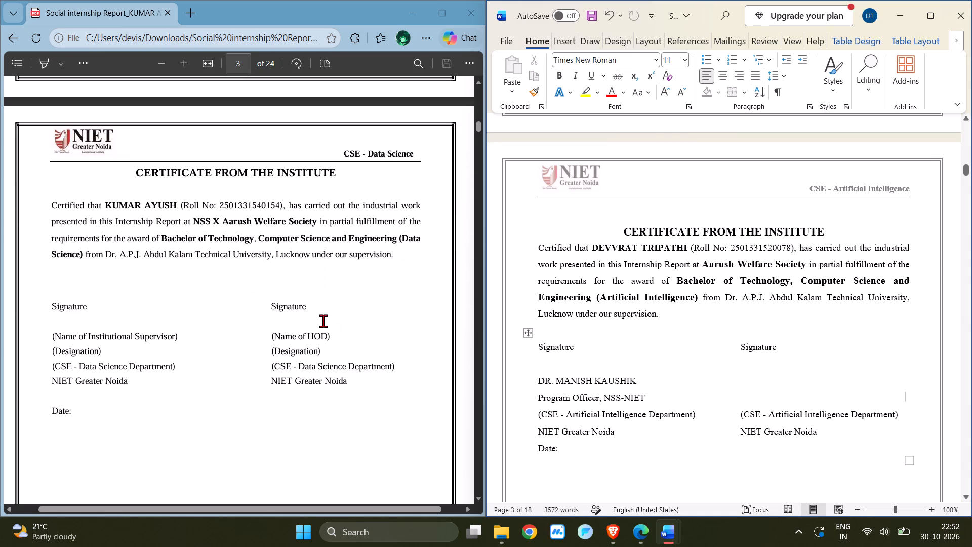
{"action": "left_click", "coordinate": [763, 379]}
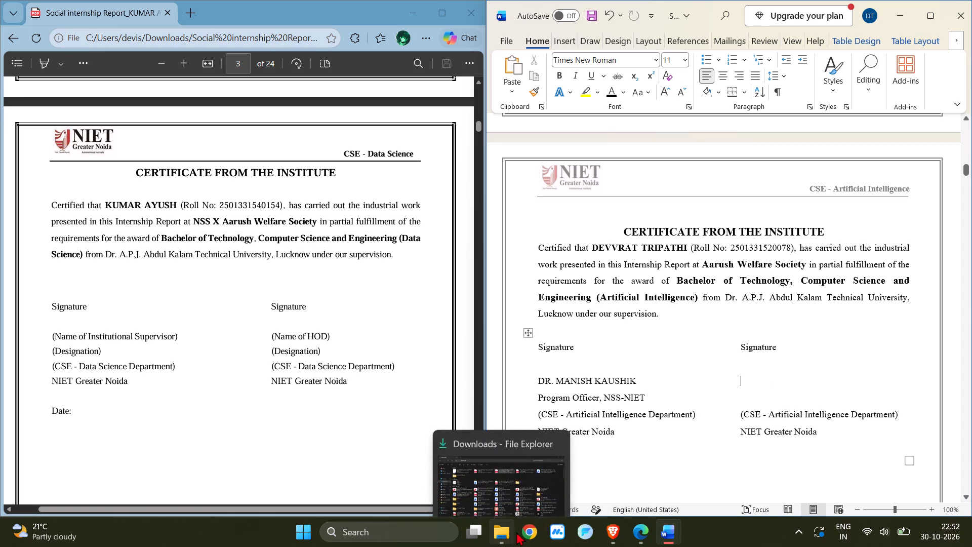
{"action": "left_click", "coordinate": [532, 535]}
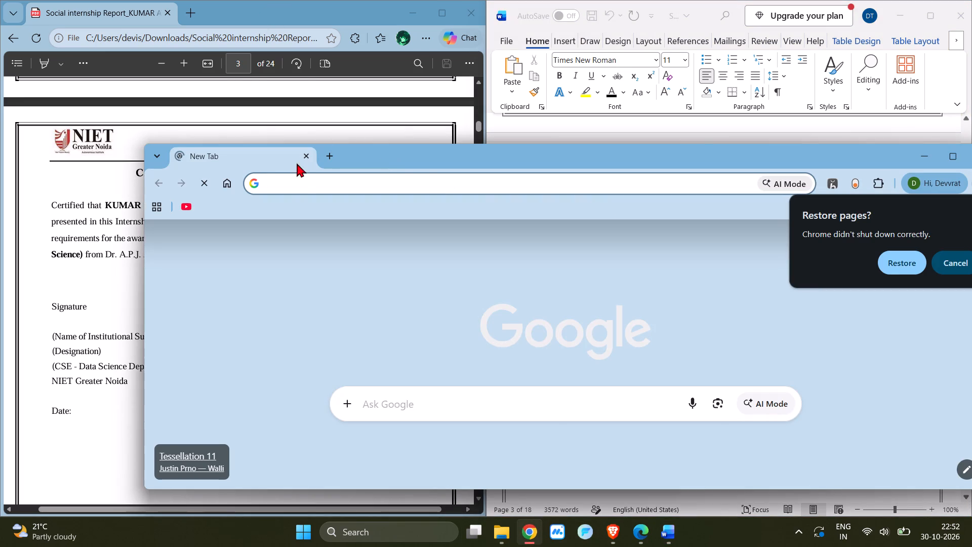
{"action": "type", "text": "hod fo a"}
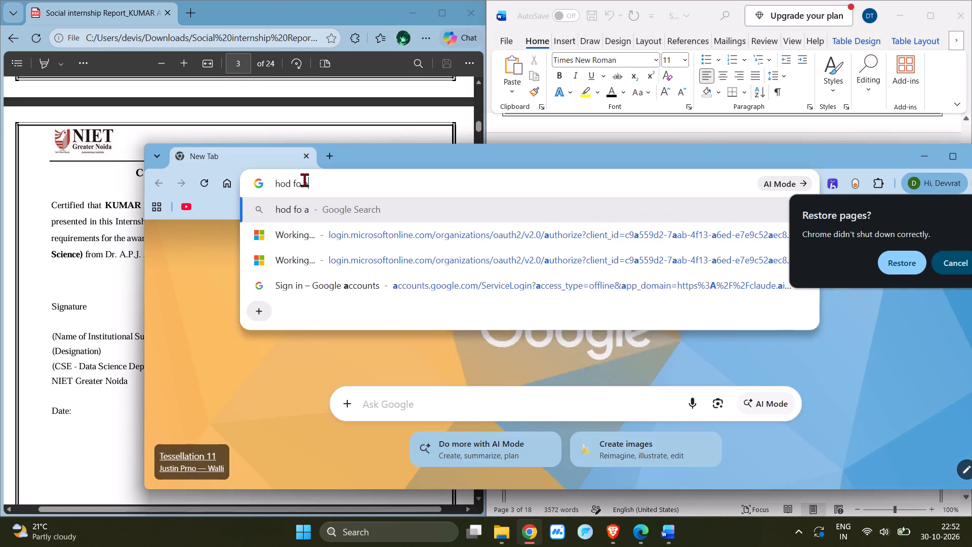
{"action": "key", "text": "BackSpace"}
{"action": "key", "text": "BackSpace"}
{"action": "key", "text": "BackSpace"}
{"action": "key", "text": "BackSpace"}
{"action": "type", "text": "of ai b"}
{"action": "key", "text": "BackSpace"}
{"action": "type", "text": "niet"}
{"action": "key", "text": "space"}
{"action": "key", "text": "Return"}
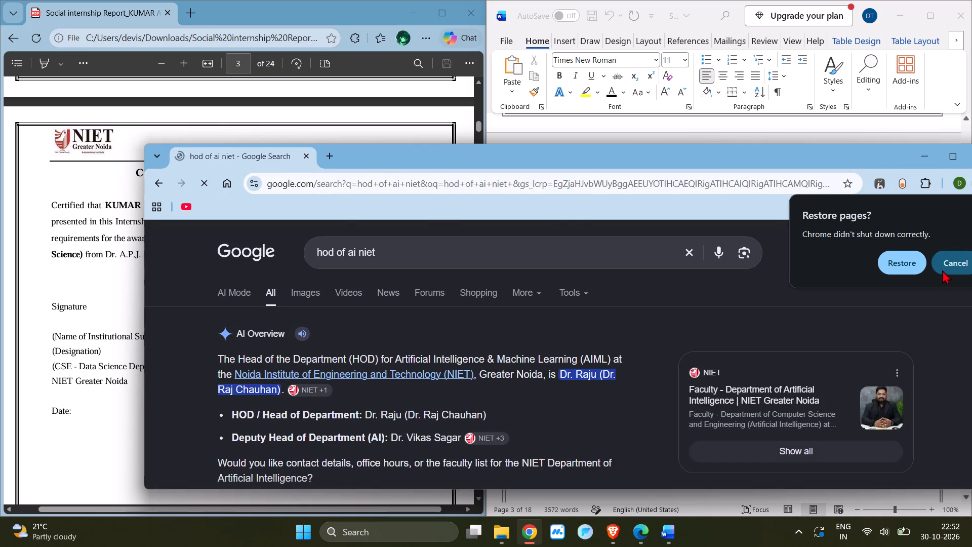
{"action": "left_click", "coordinate": [950, 271]}
{"action": "middle_click", "coordinate": [374, 154]}
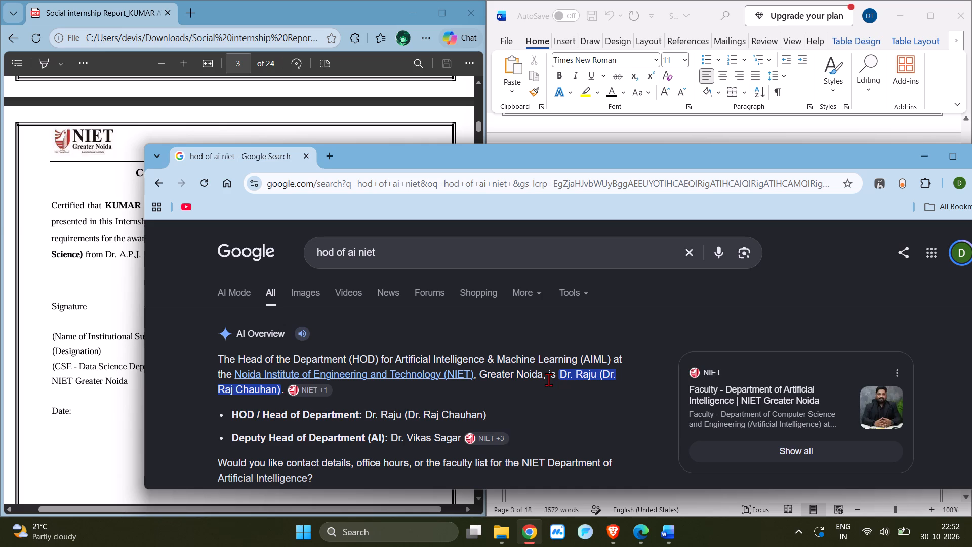
Look through the search results and open the NIET "Faculty - Department of Artificial Intelligence" page in a separate tab.
{"action": "scroll", "coordinate": [552, 378], "scroll_direction": "down", "scroll_amount": 3}
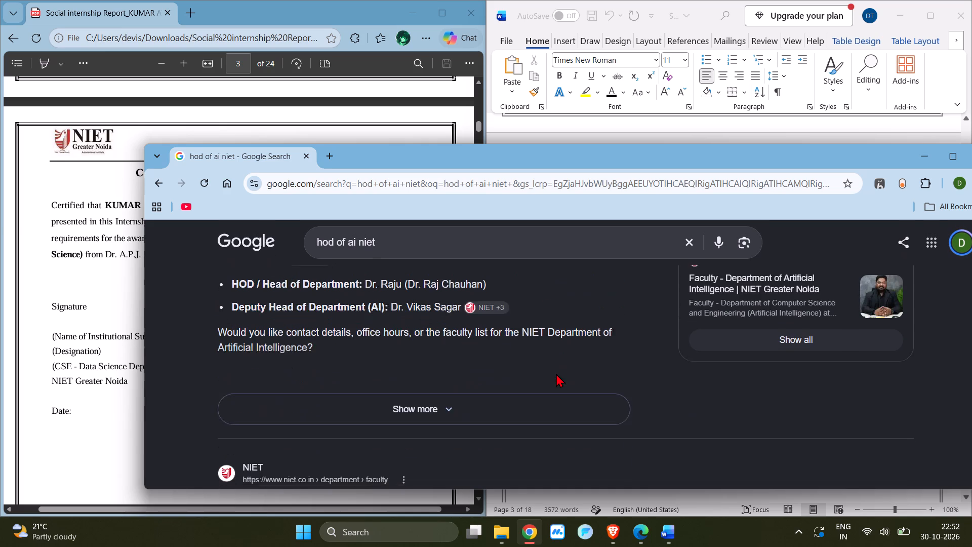
{"action": "scroll", "coordinate": [556, 373], "scroll_direction": "down", "scroll_amount": 2}
{"action": "middle_click", "coordinate": [384, 315]}
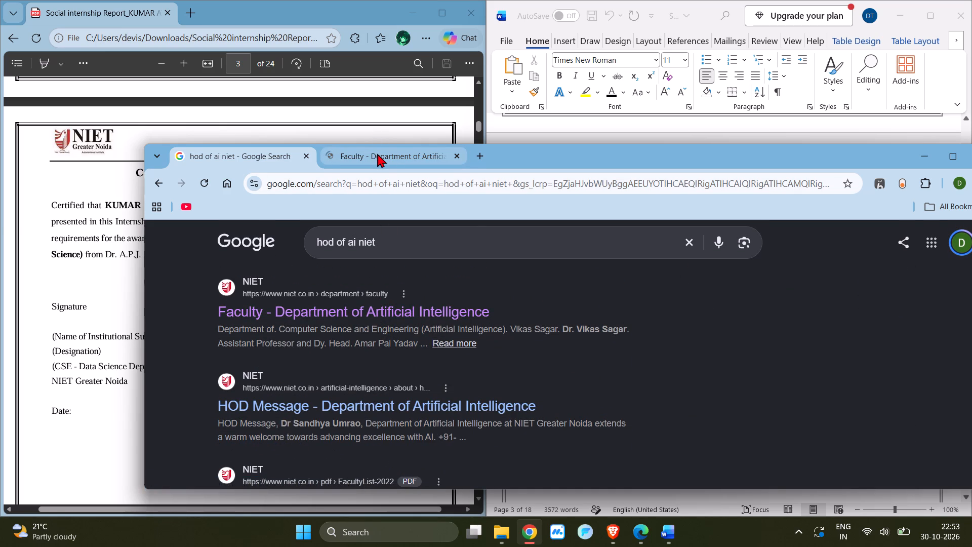
Refine the web search to "hod of ai niet dr anand".
{"action": "left_click", "coordinate": [389, 245]}
{"action": "key", "text": "space"}
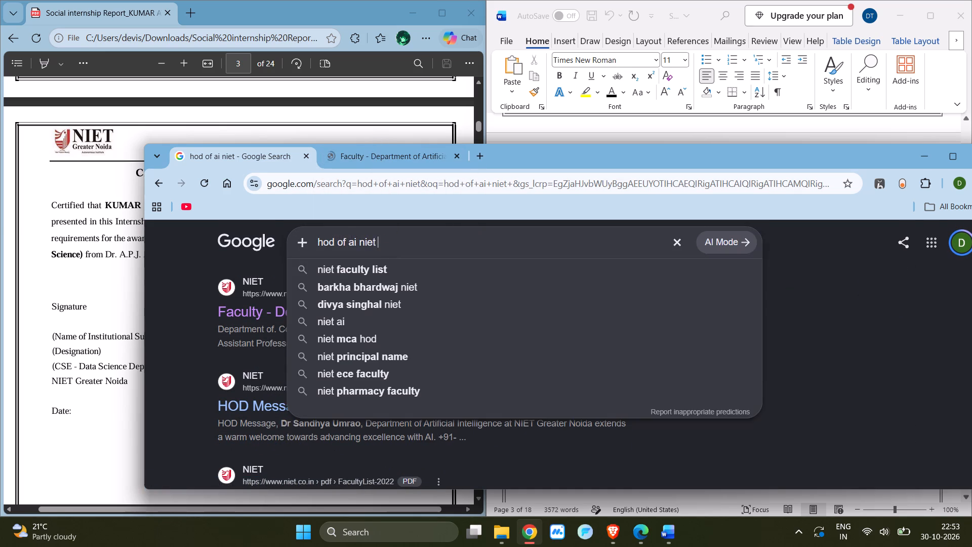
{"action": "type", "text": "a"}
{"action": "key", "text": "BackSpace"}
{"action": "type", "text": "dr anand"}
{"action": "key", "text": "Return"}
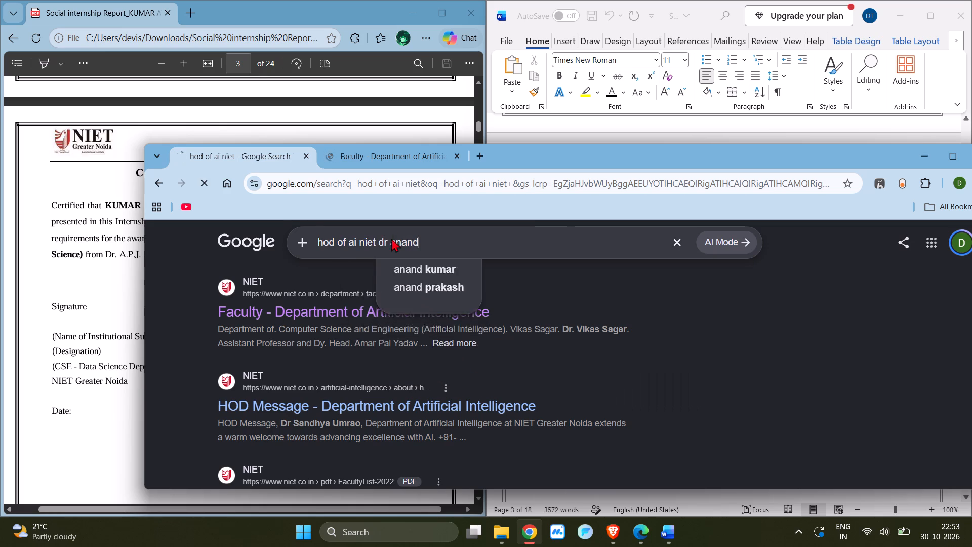
Open NIET's "HOD Message - Department of Artificial Intelligence" page and examine the closing signature for the HOD's name and designation.
{"action": "left_click", "coordinate": [426, 346]}
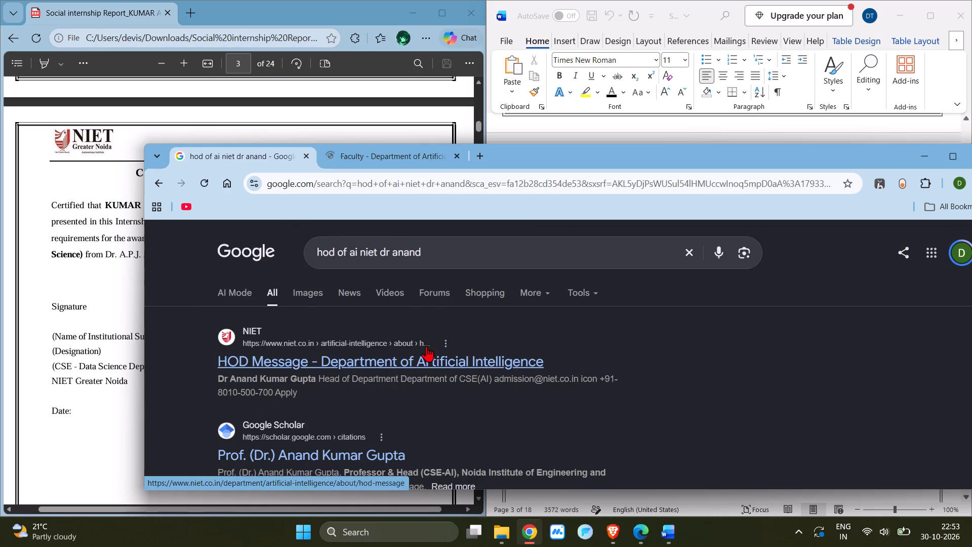
{"action": "scroll", "coordinate": [416, 265], "scroll_direction": "down", "scroll_amount": 3}
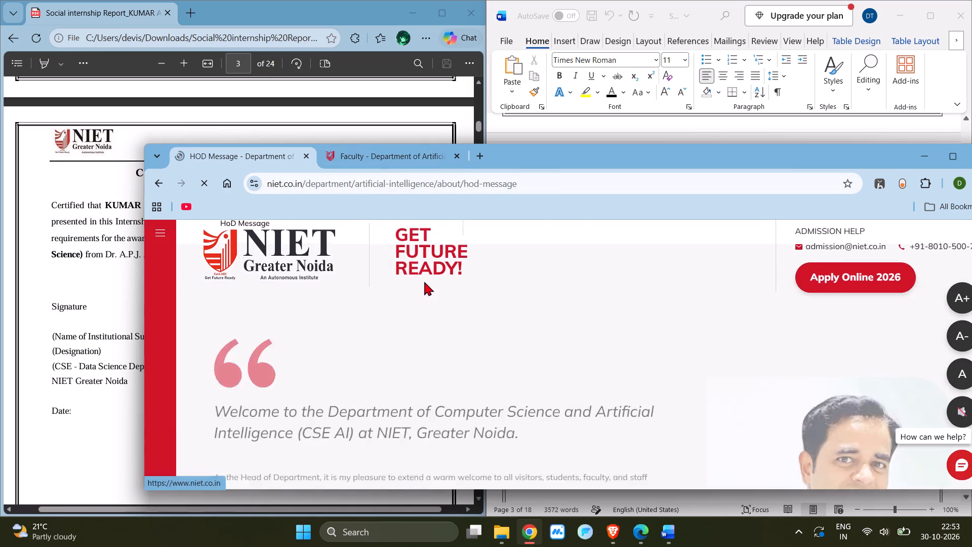
{"action": "scroll", "coordinate": [445, 330], "scroll_direction": "down", "scroll_amount": 2}
{"action": "scroll", "coordinate": [363, 301], "scroll_direction": "down", "scroll_amount": 3}
{"action": "scroll", "coordinate": [346, 370], "scroll_direction": "down", "scroll_amount": 2}
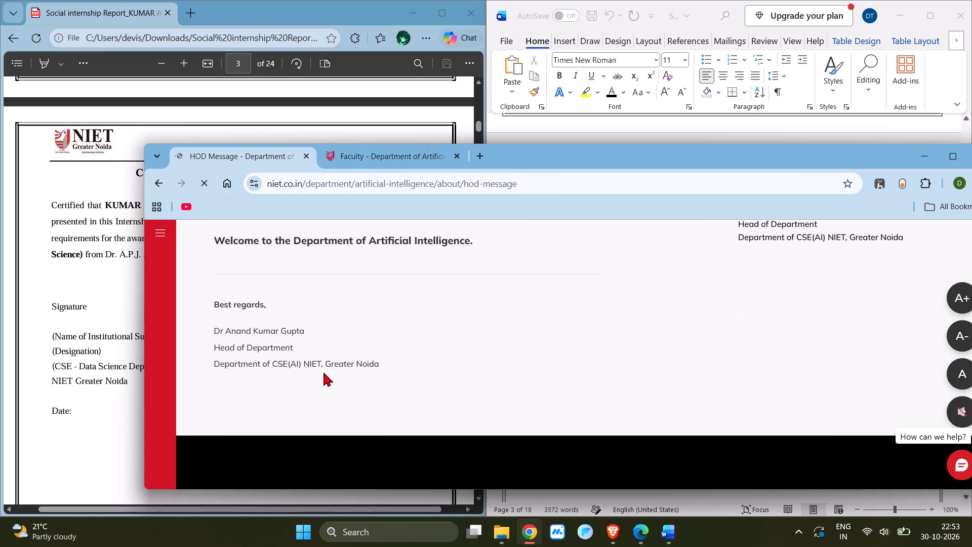
Copy the HOD's name from the NIET page's closing signature into the empty name line of the Word certificate's HOD block.
{"action": "left_click_drag", "start_coordinate": [314, 325], "coordinate": [209, 324]}
{"action": "key", "text": "ctrl+c"}
{"action": "left_click", "coordinate": [36, 263]}
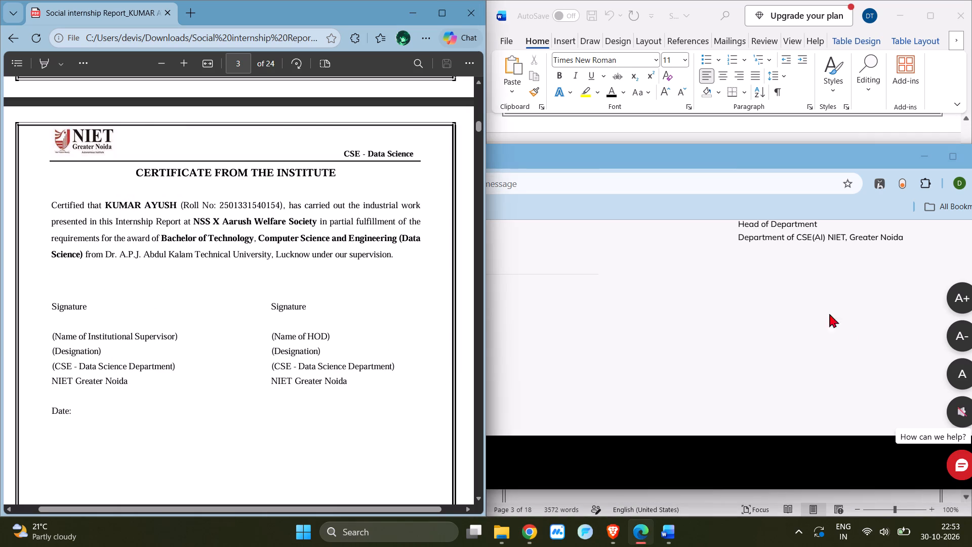
{"action": "scroll", "coordinate": [779, 292], "scroll_direction": "up", "scroll_amount": 2}
{"action": "scroll", "coordinate": [778, 341], "scroll_direction": "down", "scroll_amount": 1}
{"action": "scroll", "coordinate": [758, 326], "scroll_direction": "up", "scroll_amount": 3}
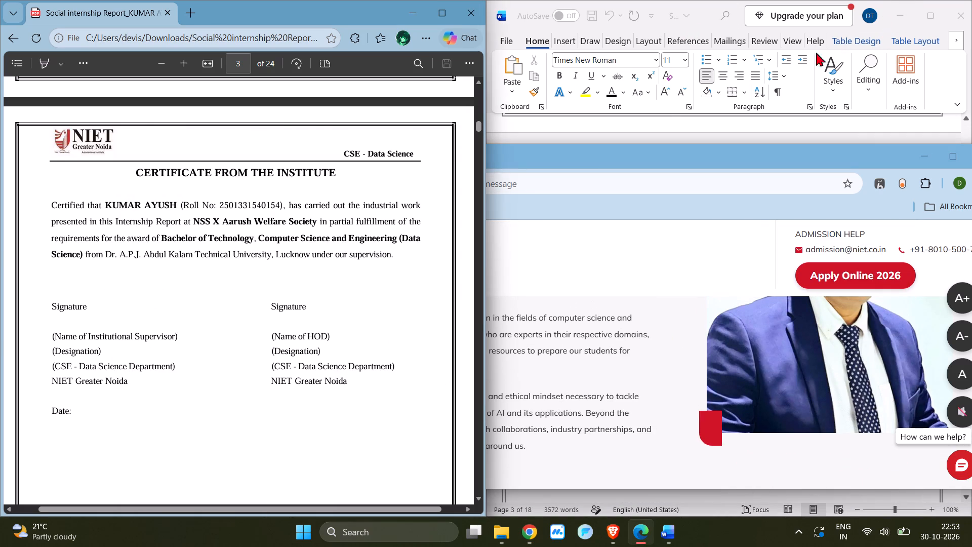
{"action": "left_click", "coordinate": [950, 91]}
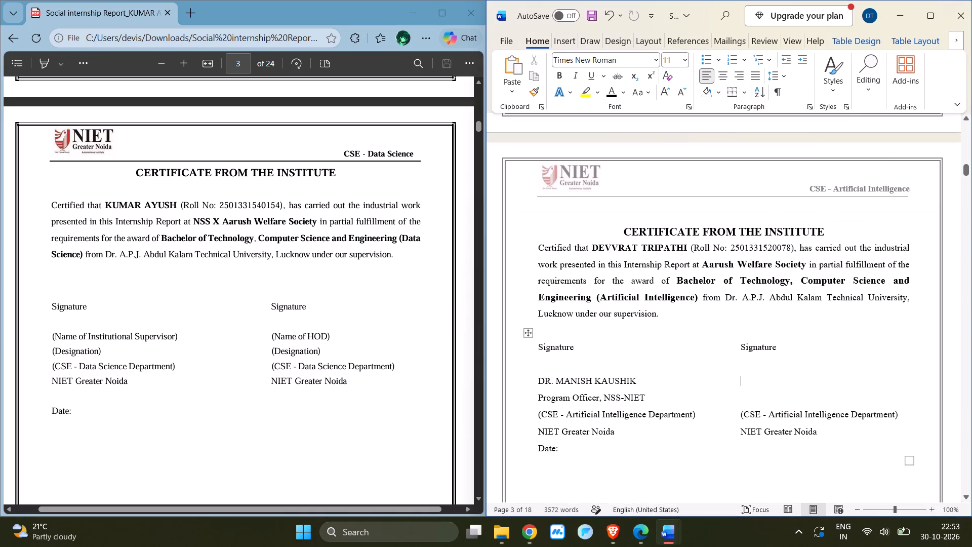
{"action": "key", "text": "ctrl+v"}
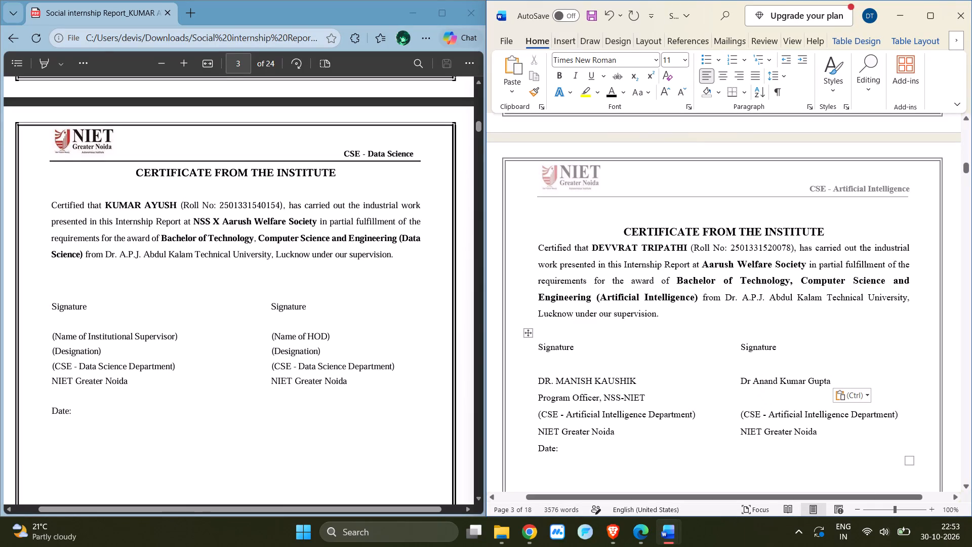
Copy "Head of Department" from the NIET page in Chrome into the designation line of the Word certificate's HOD block.
{"action": "left_click", "coordinate": [751, 390]}
{"action": "left_click", "coordinate": [756, 401]}
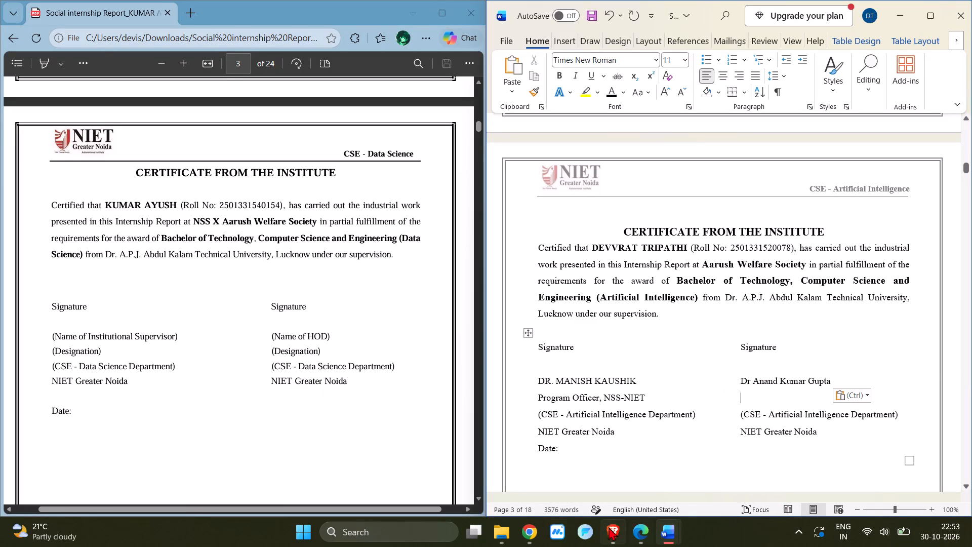
{"action": "left_click", "coordinate": [528, 532]}
{"action": "scroll", "coordinate": [581, 404], "scroll_direction": "down", "scroll_amount": 3}
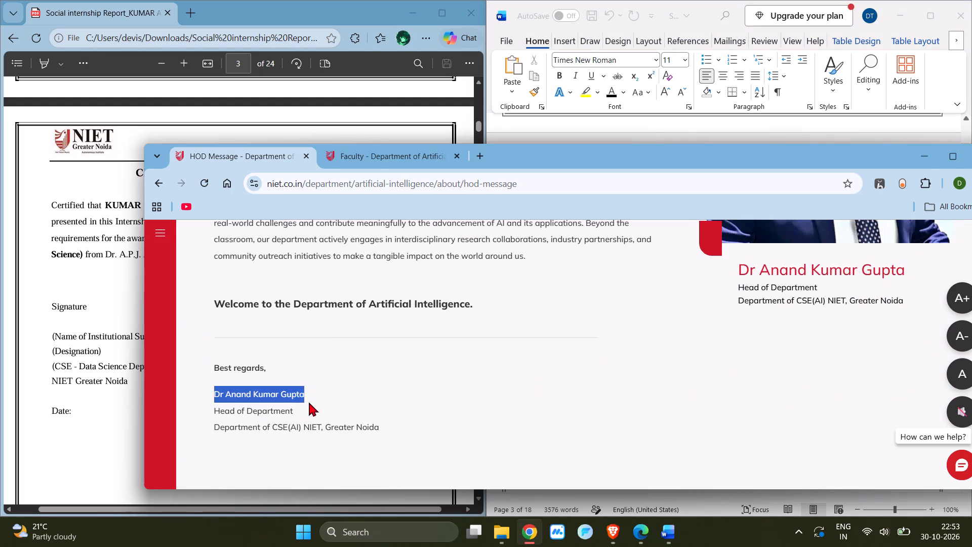
{"action": "left_click", "coordinate": [310, 411]}
{"action": "left_click_drag", "start_coordinate": [304, 408], "coordinate": [205, 406]}
{"action": "key", "text": "ctrl+c"}
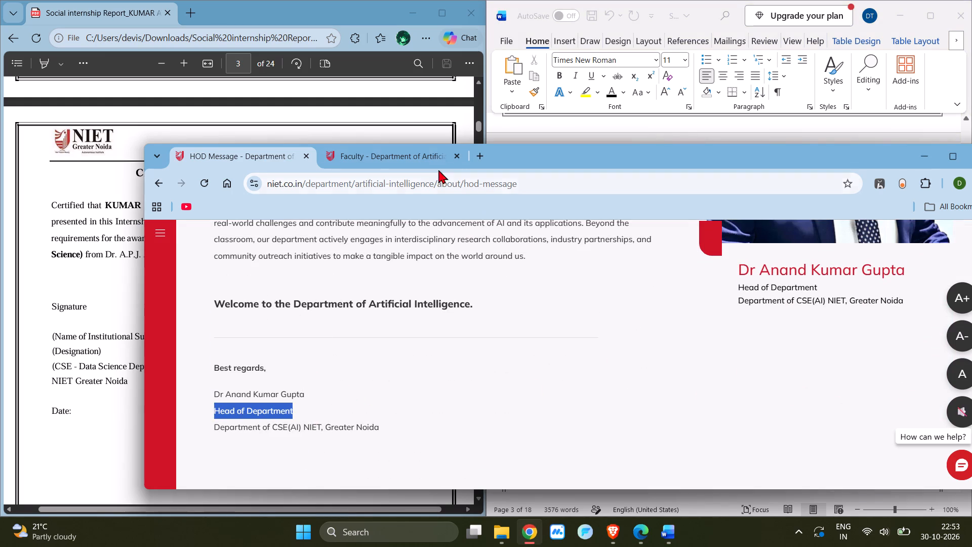
{"action": "left_click", "coordinate": [406, 120]}
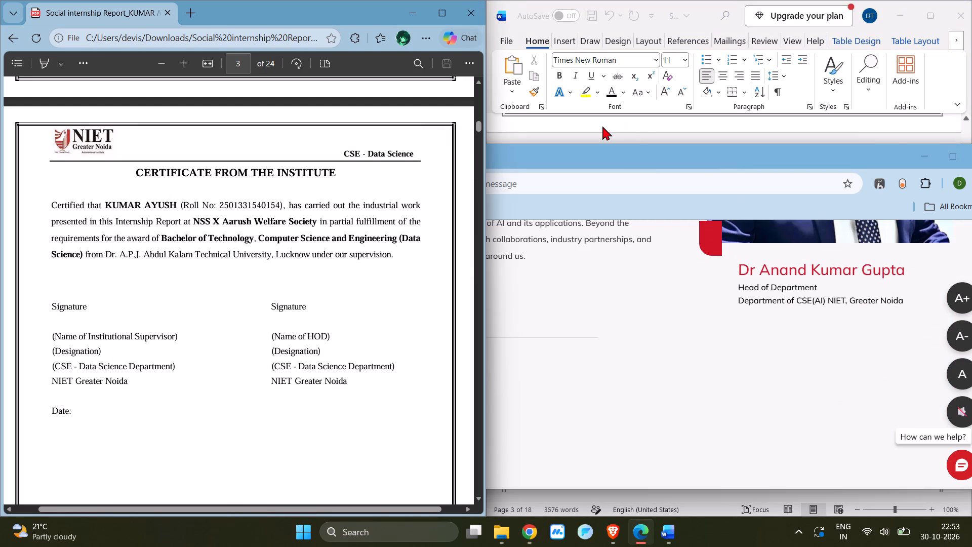
{"action": "left_click", "coordinate": [602, 126]}
{"action": "key", "text": "ctrl+v"}
{"action": "left_click", "coordinate": [805, 442]}
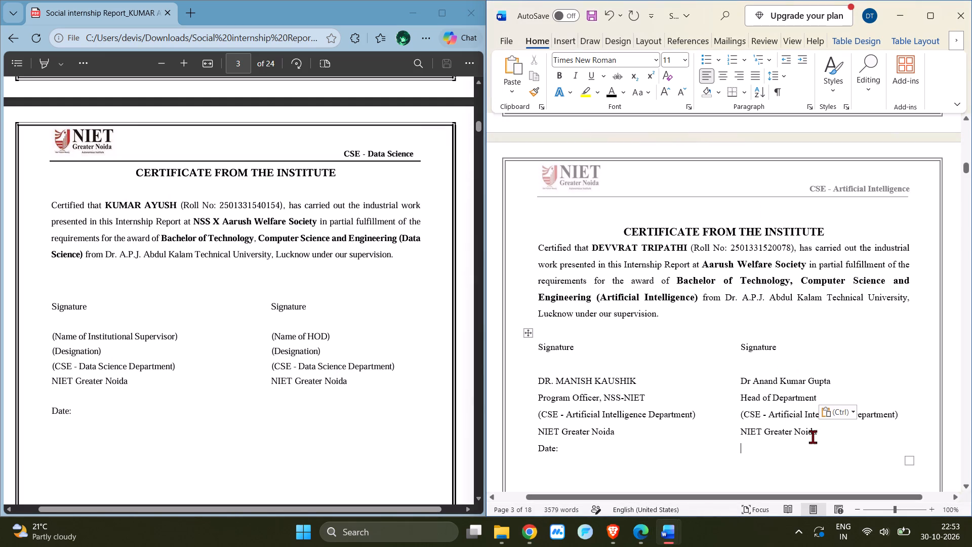
{"action": "left_click", "coordinate": [836, 434]}
{"action": "left_click", "coordinate": [879, 413]}
Delete the existing participation certificate picture from the "CERTIFICATE FROM THE INDUSTRY" page.
{"action": "scroll", "coordinate": [797, 417], "scroll_direction": "down", "scroll_amount": 4}
{"action": "left_click", "coordinate": [574, 330]}
{"action": "scroll", "coordinate": [575, 328], "scroll_direction": "down", "scroll_amount": 2}
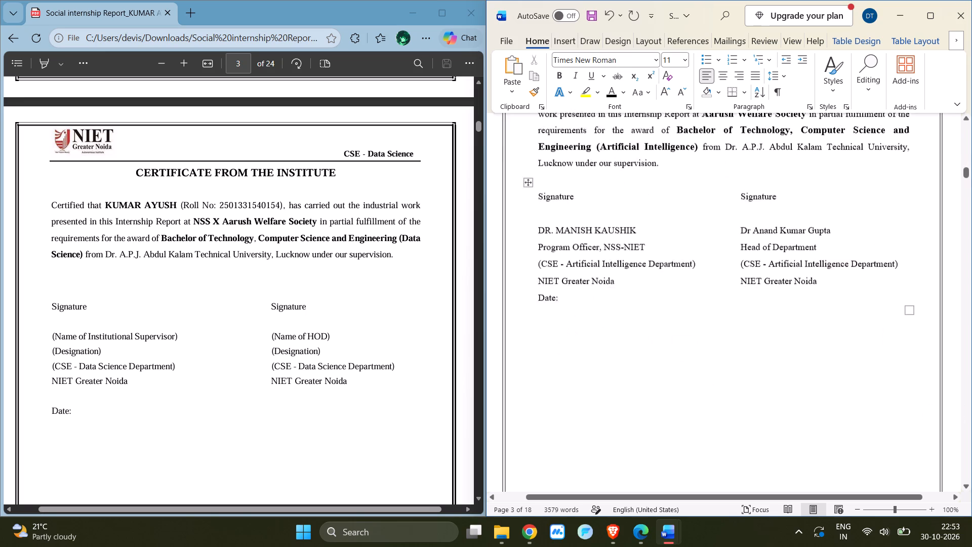
{"action": "scroll", "coordinate": [575, 328], "scroll_direction": "down", "scroll_amount": 9}
{"action": "scroll", "coordinate": [579, 320], "scroll_direction": "down", "scroll_amount": 15}
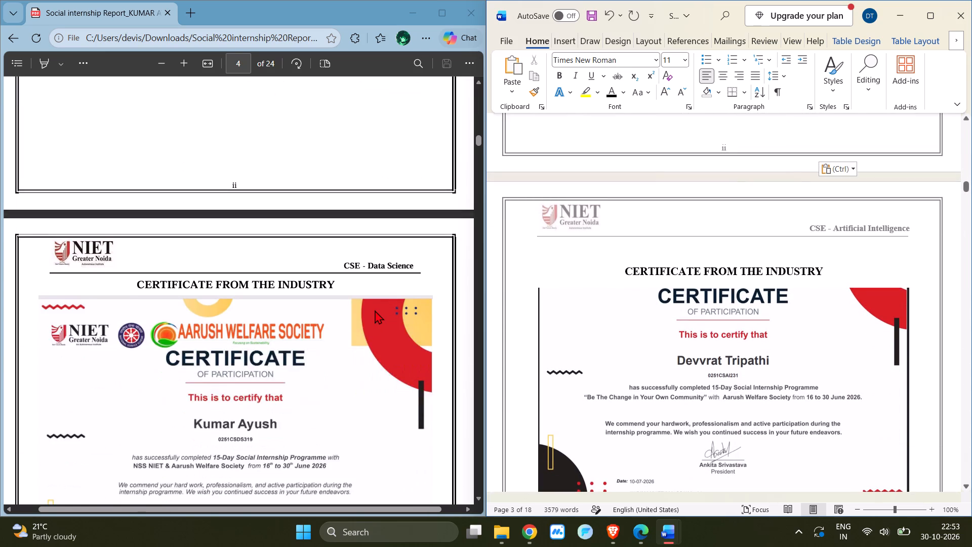
{"action": "scroll", "coordinate": [375, 310], "scroll_direction": "down", "scroll_amount": 1}
{"action": "scroll", "coordinate": [596, 356], "scroll_direction": "down", "scroll_amount": 1}
{"action": "left_click", "coordinate": [697, 366]}
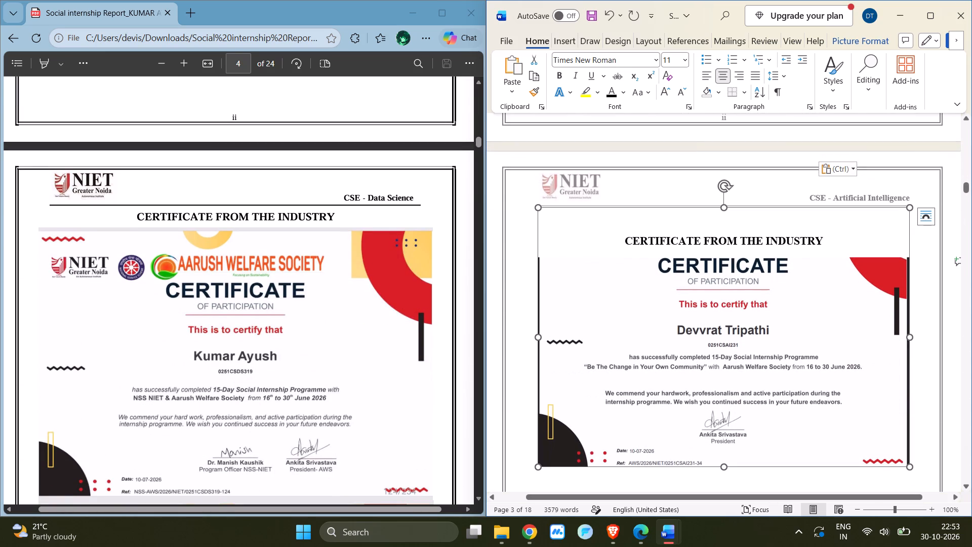
{"action": "key", "text": "Delete"}
{"action": "left_click", "coordinate": [739, 323]}
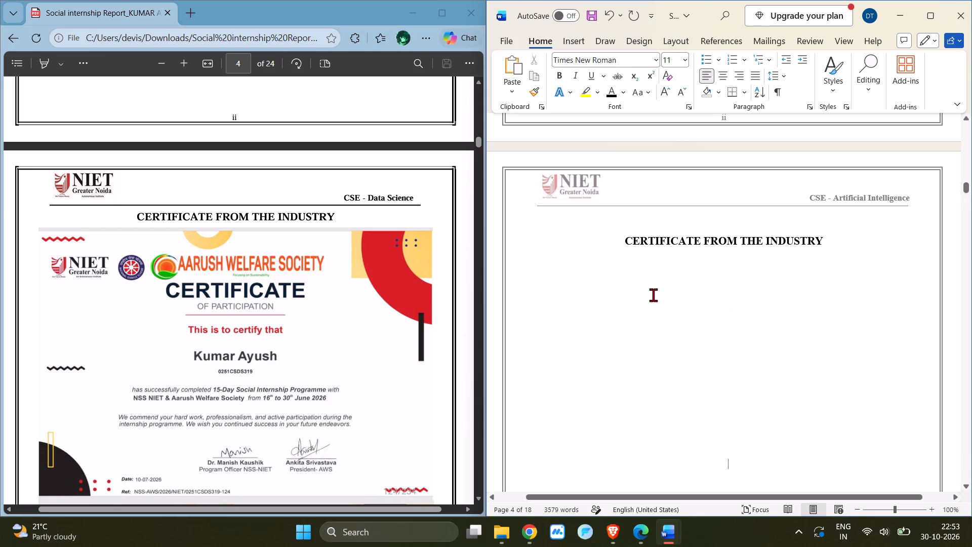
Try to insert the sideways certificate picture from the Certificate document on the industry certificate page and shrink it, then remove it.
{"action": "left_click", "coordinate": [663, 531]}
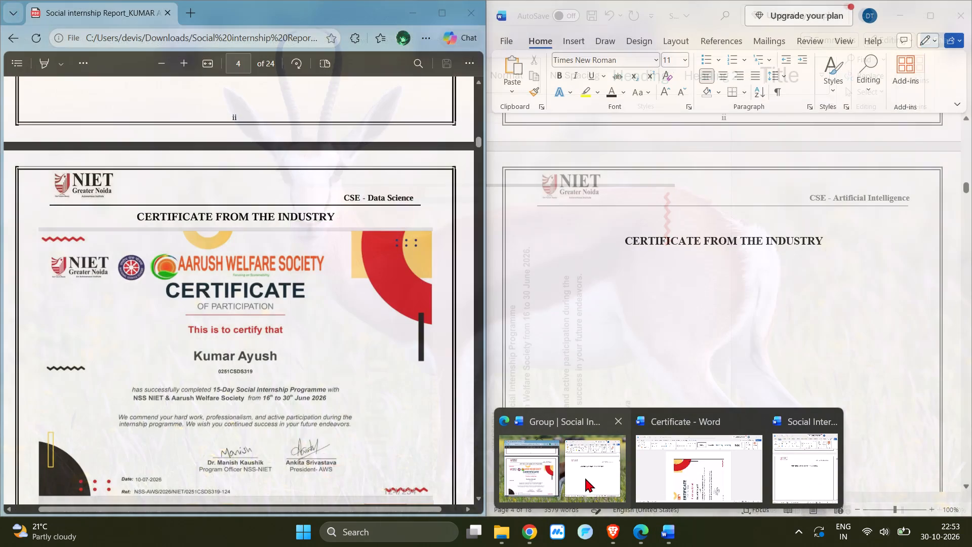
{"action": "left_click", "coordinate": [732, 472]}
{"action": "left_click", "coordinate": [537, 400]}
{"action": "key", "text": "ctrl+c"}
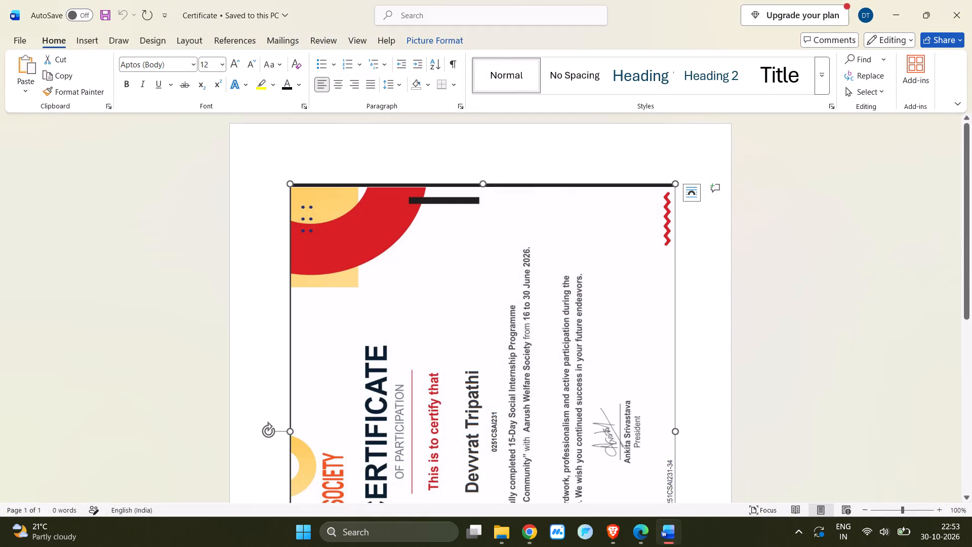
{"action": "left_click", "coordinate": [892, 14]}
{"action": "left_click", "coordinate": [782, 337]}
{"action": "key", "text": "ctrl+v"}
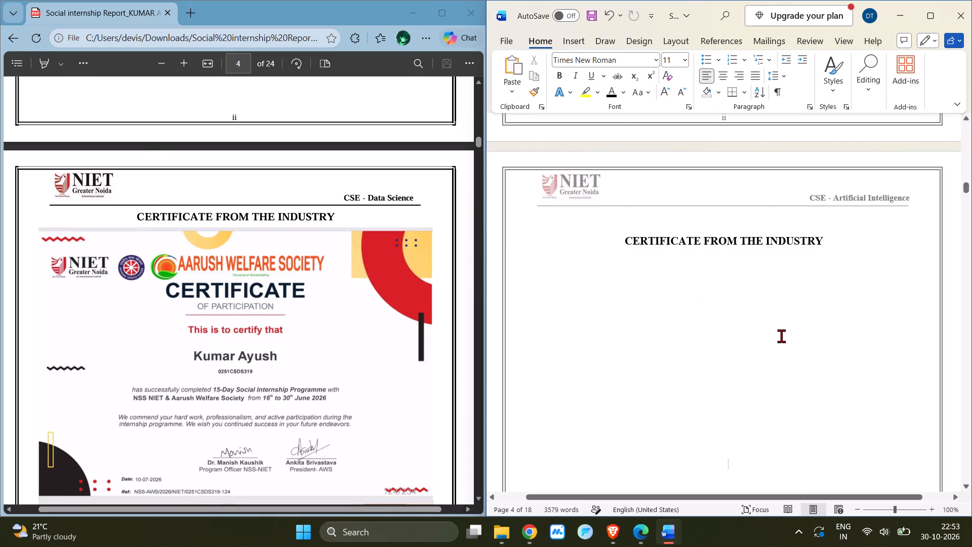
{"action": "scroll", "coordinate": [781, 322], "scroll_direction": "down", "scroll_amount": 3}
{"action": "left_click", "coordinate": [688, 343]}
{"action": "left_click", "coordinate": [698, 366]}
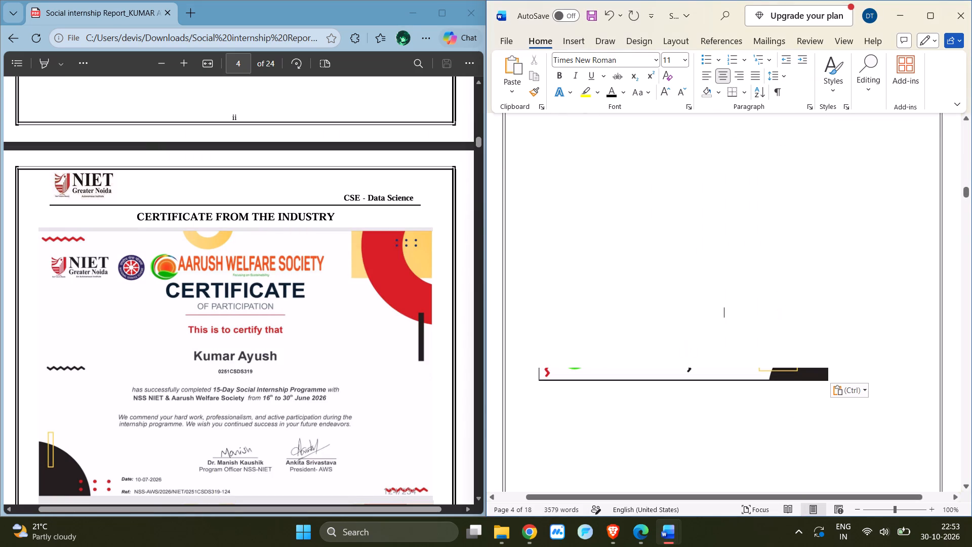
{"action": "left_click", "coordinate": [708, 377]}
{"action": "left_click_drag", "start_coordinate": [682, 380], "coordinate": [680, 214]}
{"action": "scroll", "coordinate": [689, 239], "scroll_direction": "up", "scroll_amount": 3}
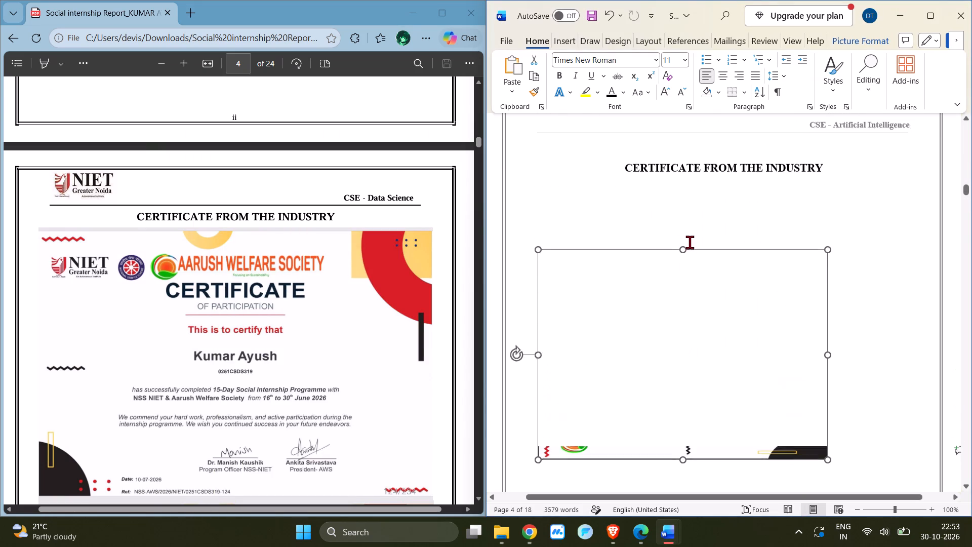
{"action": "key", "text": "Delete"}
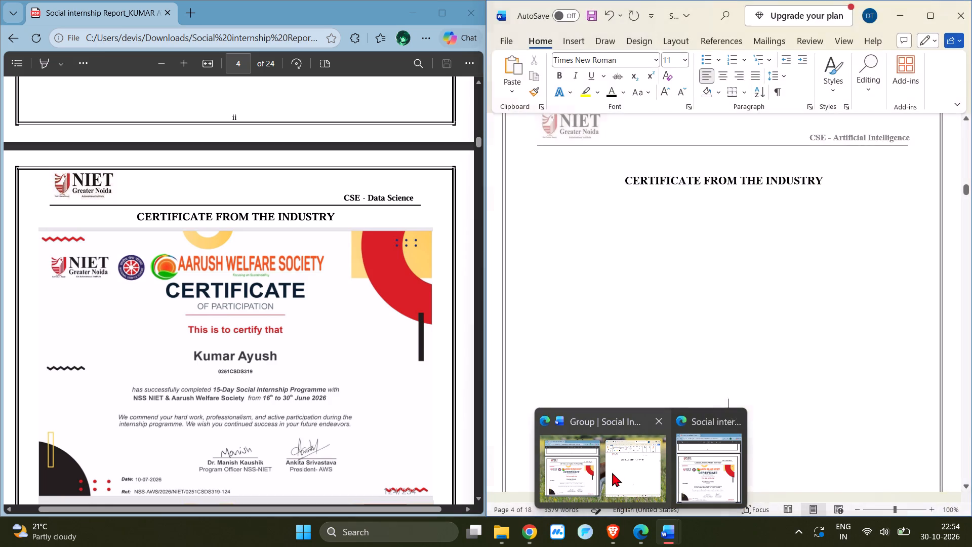
Switch to the Certificate document and rotate the certificate picture clockwise until it stands upright.
{"action": "left_click", "coordinate": [671, 529]}
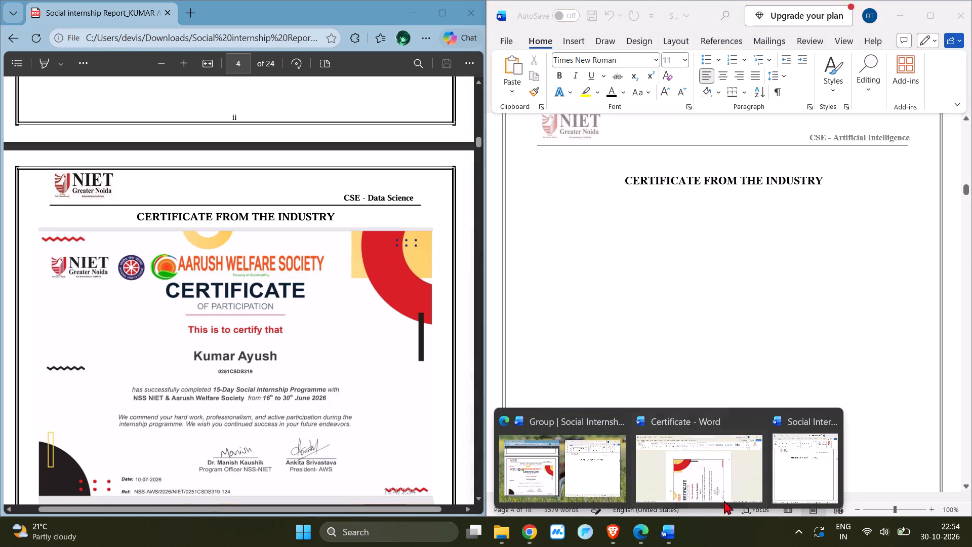
{"action": "left_click", "coordinate": [716, 479]}
{"action": "left_click", "coordinate": [632, 347]}
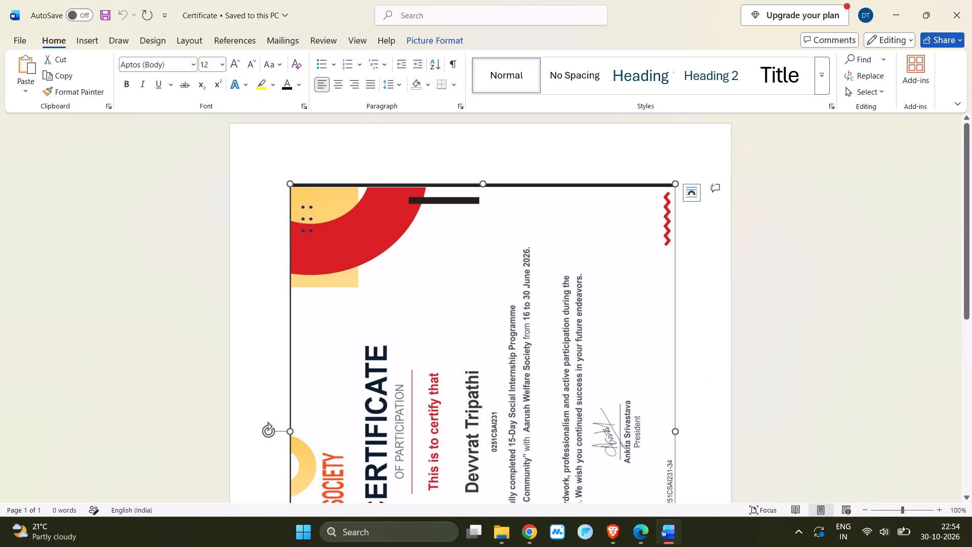
{"action": "left_click_drag", "start_coordinate": [268, 426], "coordinate": [303, 352]}
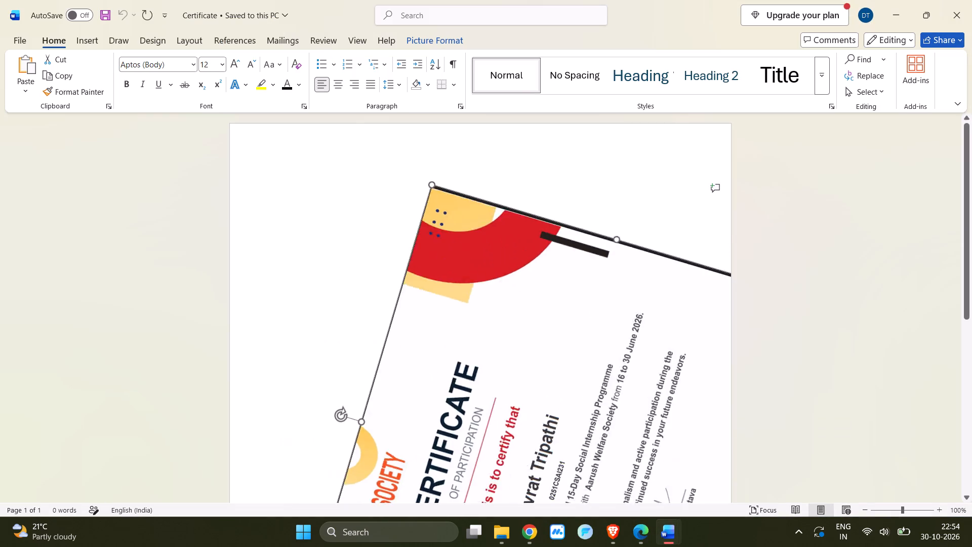
{"action": "left_click_drag", "start_coordinate": [303, 352], "coordinate": [484, 241]}
Reduce the upright certificate picture's width and height so that it takes up only part of the page.
{"action": "left_click_drag", "start_coordinate": [292, 374], "coordinate": [427, 361]}
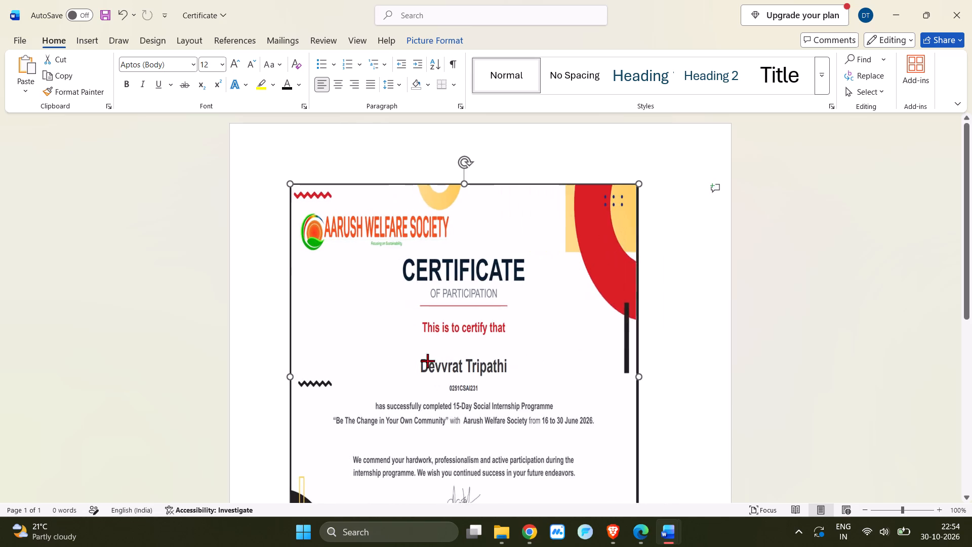
{"action": "left_click_drag", "start_coordinate": [427, 361], "coordinate": [546, 361]}
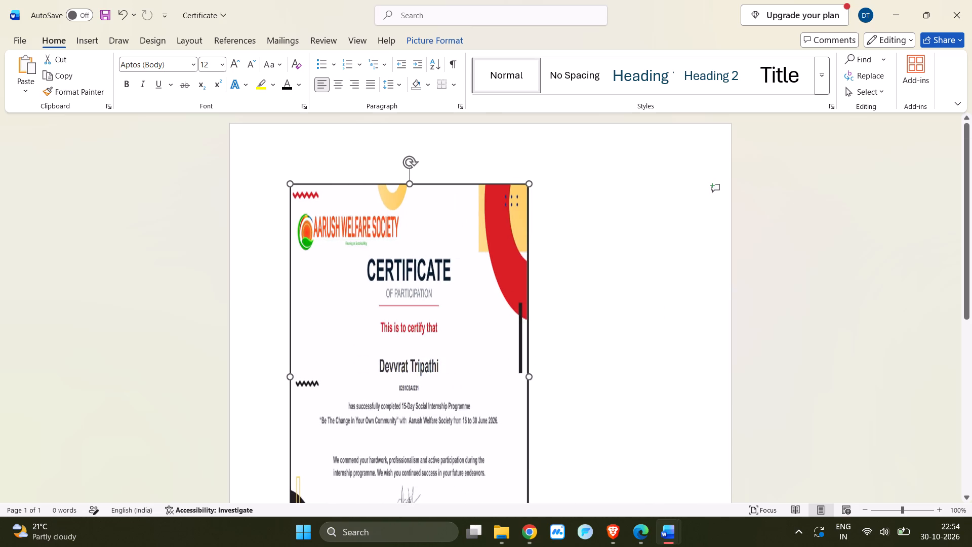
{"action": "scroll", "coordinate": [470, 350], "scroll_direction": "down", "scroll_amount": 6}
{"action": "left_click_drag", "start_coordinate": [412, 389], "coordinate": [413, 254]}
{"action": "left_click", "coordinate": [415, 238]}
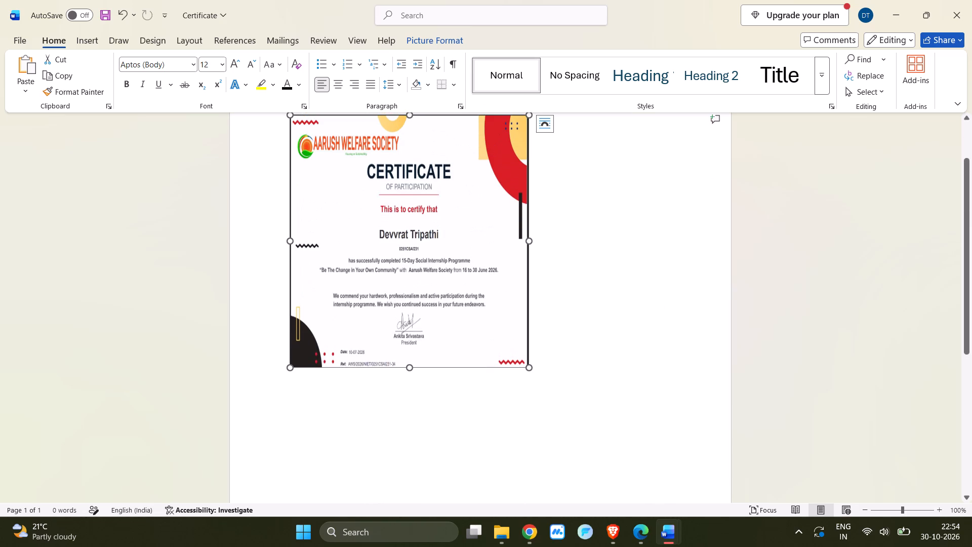
Copy the upright, reduced certificate picture into the report's "CERTIFICATE FROM THE INDUSTRY" page.
{"action": "key", "text": "ctrl+c"}
{"action": "left_click", "coordinate": [674, 528]}
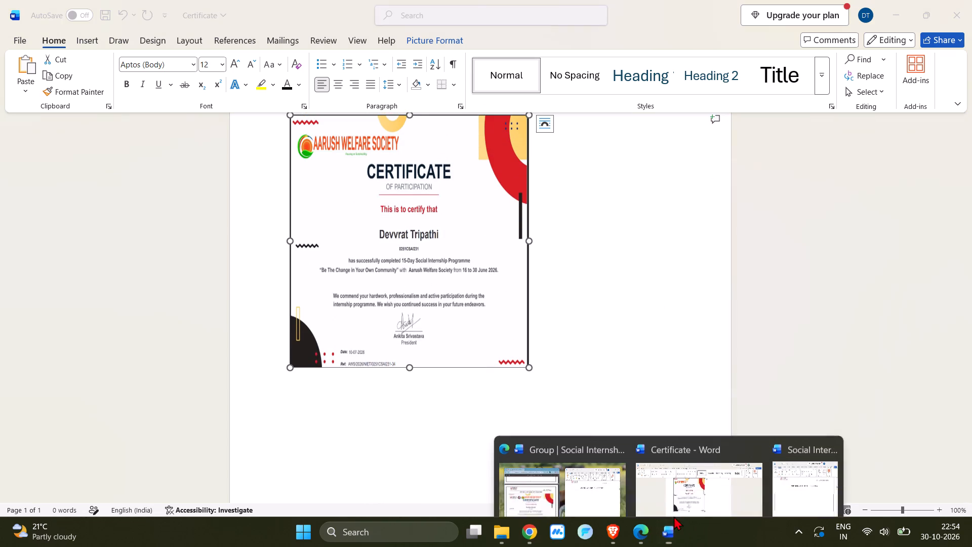
{"action": "left_click", "coordinate": [589, 461]}
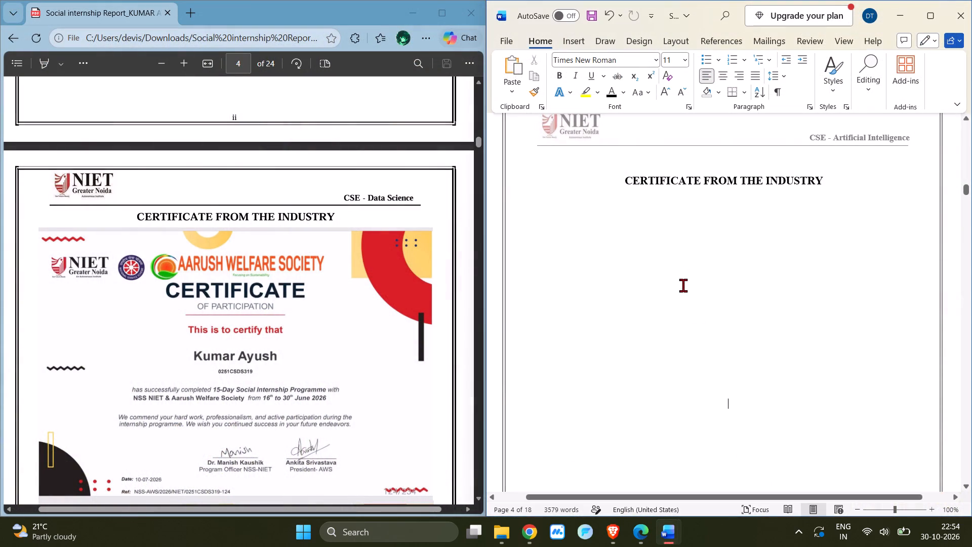
{"action": "left_click", "coordinate": [688, 265]}
{"action": "key", "text": "ctrl+v"}
Shorten the certificate picture from its top edge so it clears the page heading, and widen it.
{"action": "left_click", "coordinate": [699, 301]}
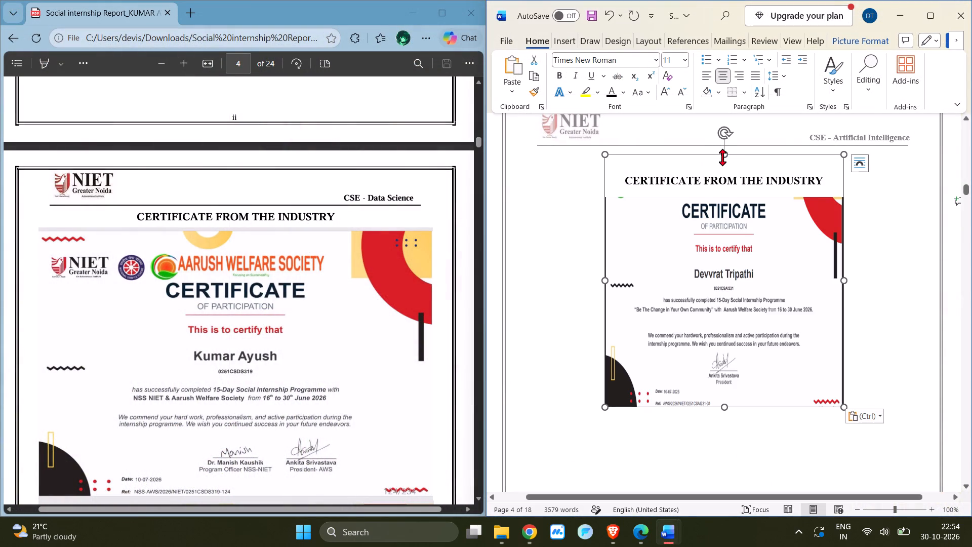
{"action": "left_click_drag", "start_coordinate": [722, 157], "coordinate": [725, 200]}
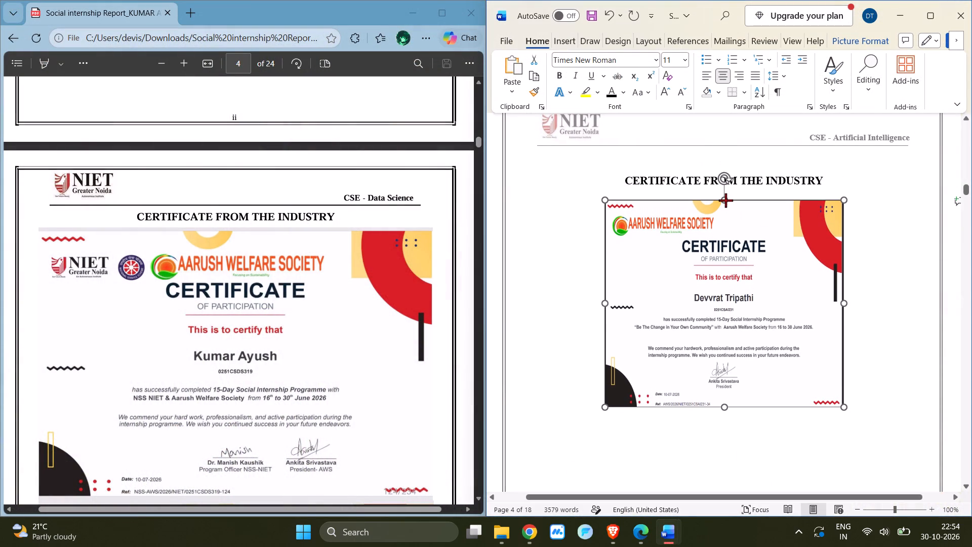
{"action": "left_click_drag", "start_coordinate": [725, 200], "coordinate": [725, 198]}
{"action": "left_click_drag", "start_coordinate": [606, 302], "coordinate": [563, 303]}
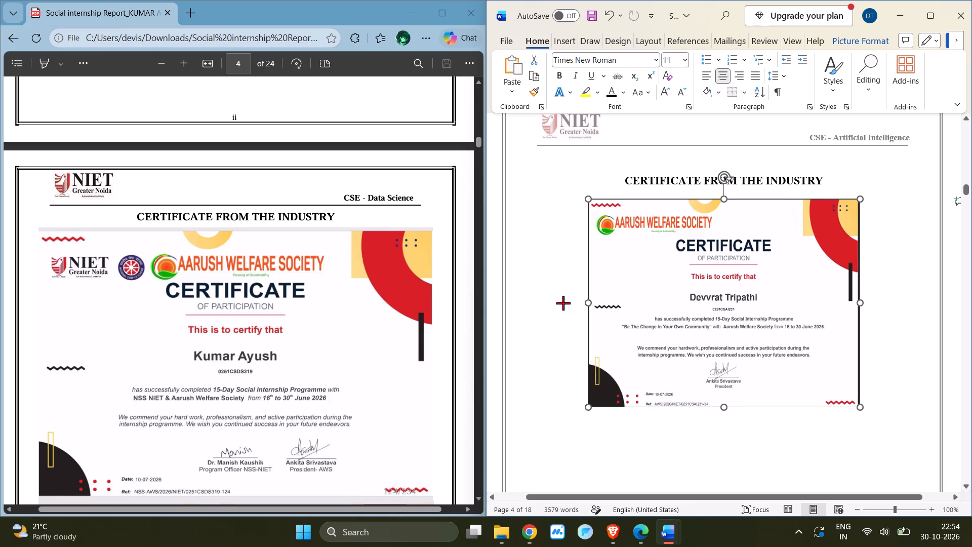
{"action": "left_click_drag", "start_coordinate": [563, 303], "coordinate": [538, 309]}
Left-align the certificate picture and stretch its right edge to fill the width between the page margins.
{"action": "left_click", "coordinate": [708, 286]}
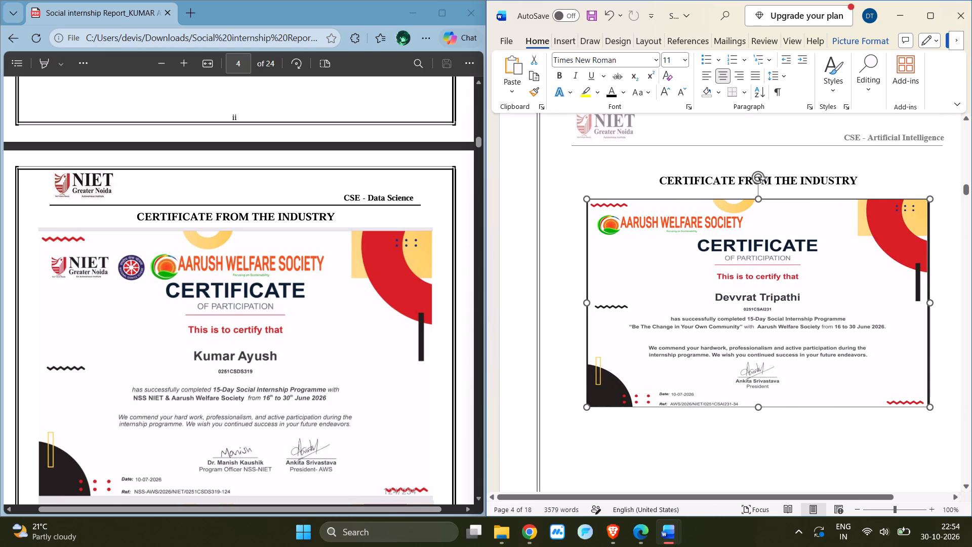
{"action": "left_click", "coordinate": [704, 79]}
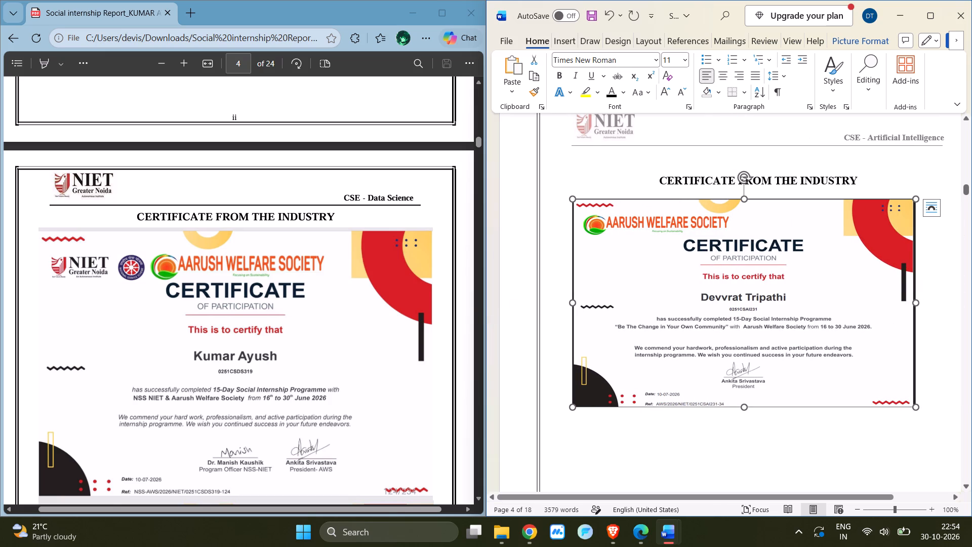
{"action": "scroll", "coordinate": [799, 289], "scroll_direction": "down", "scroll_amount": 1}
{"action": "left_click_drag", "start_coordinate": [916, 273], "coordinate": [945, 275]}
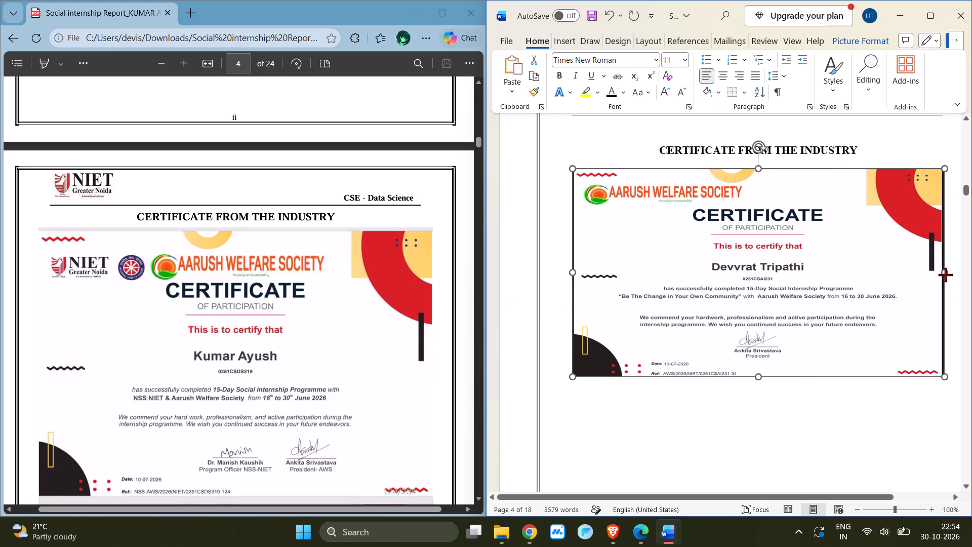
{"action": "left_click_drag", "start_coordinate": [945, 275], "coordinate": [949, 275]}
{"action": "scroll", "coordinate": [722, 421], "scroll_direction": "left", "scroll_amount": 1}
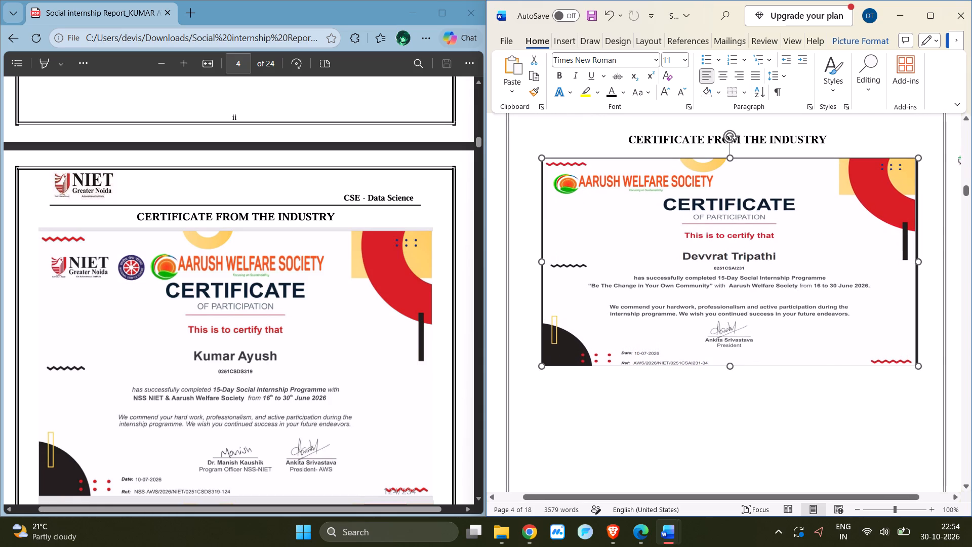
Compare the industry certificate page with the reference PDF and slightly shorten the certificate picture from its bottom edge.
{"action": "scroll", "coordinate": [272, 324], "scroll_direction": "down", "scroll_amount": 2}
{"action": "left_click", "coordinate": [676, 267]}
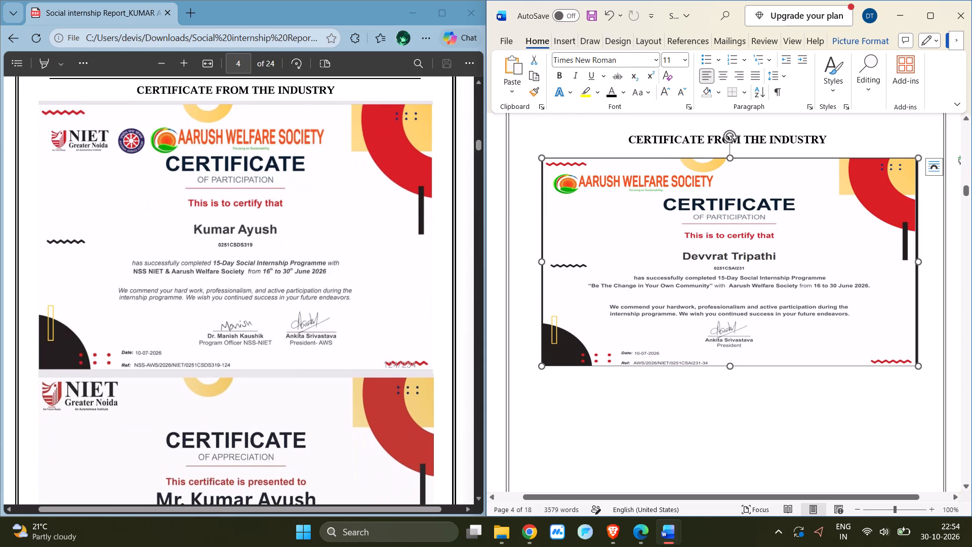
{"action": "left_click_drag", "start_coordinate": [731, 364], "coordinate": [728, 360]}
{"action": "left_click", "coordinate": [720, 383]}
{"action": "scroll", "coordinate": [617, 386], "scroll_direction": "down", "scroll_amount": 3}
{"action": "left_click", "coordinate": [614, 383]}
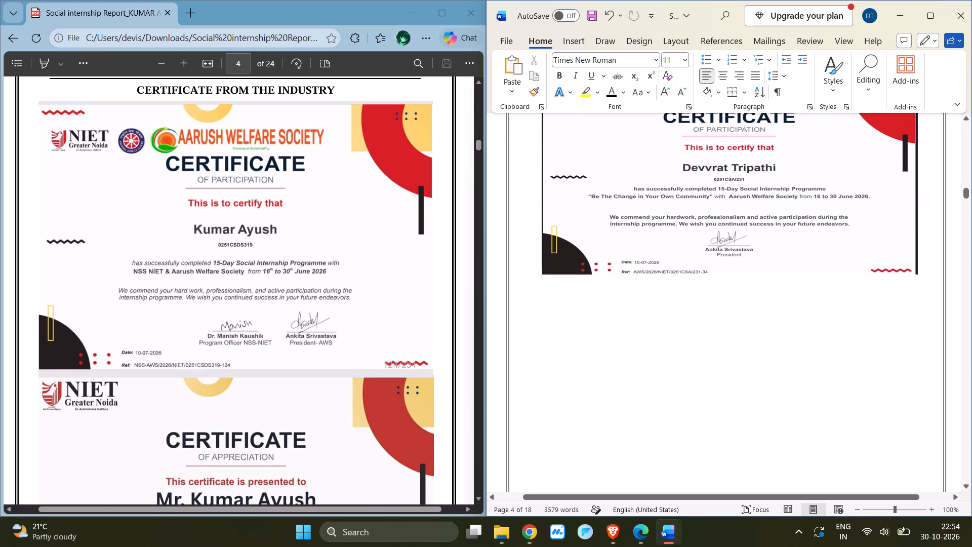
{"action": "left_click", "coordinate": [679, 228]}
{"action": "scroll", "coordinate": [727, 255], "scroll_direction": "up", "scroll_amount": 4}
{"action": "scroll", "coordinate": [729, 257], "scroll_direction": "down", "scroll_amount": 2, "text": "ctrl"}
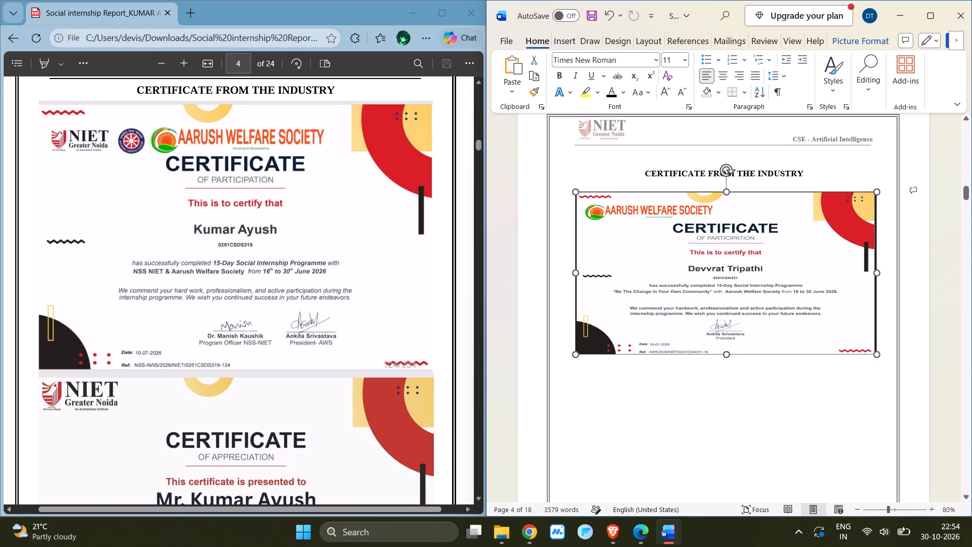
Replace the industrial supervisor's name and title in the Acknowledgement's first sentence with the reference PDF's wording, including "President,".
{"action": "scroll", "coordinate": [841, 336], "scroll_direction": "down", "scroll_amount": 16}
{"action": "scroll", "coordinate": [199, 435], "scroll_direction": "down", "scroll_amount": 5}
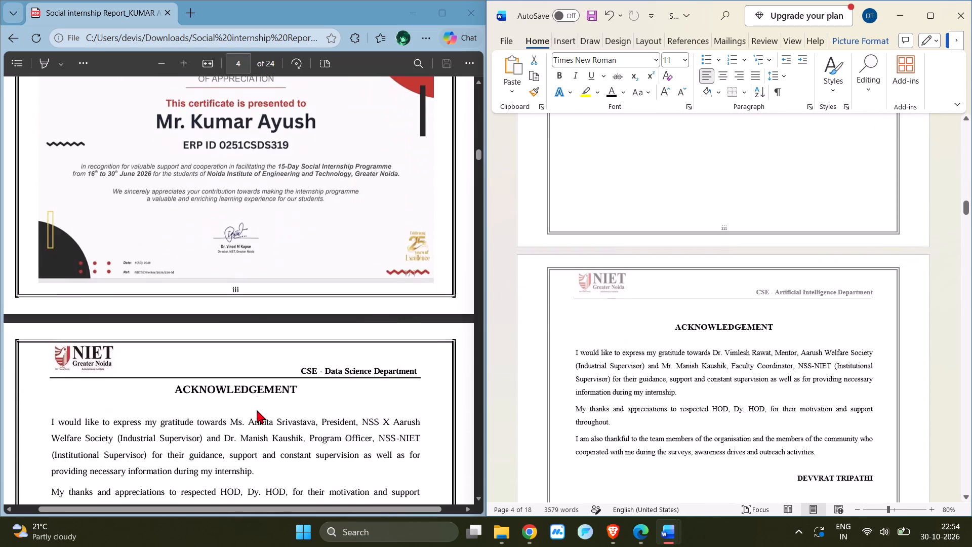
{"action": "scroll", "coordinate": [257, 410], "scroll_direction": "down", "scroll_amount": 6}
{"action": "scroll", "coordinate": [382, 361], "scroll_direction": "up", "scroll_amount": 2}
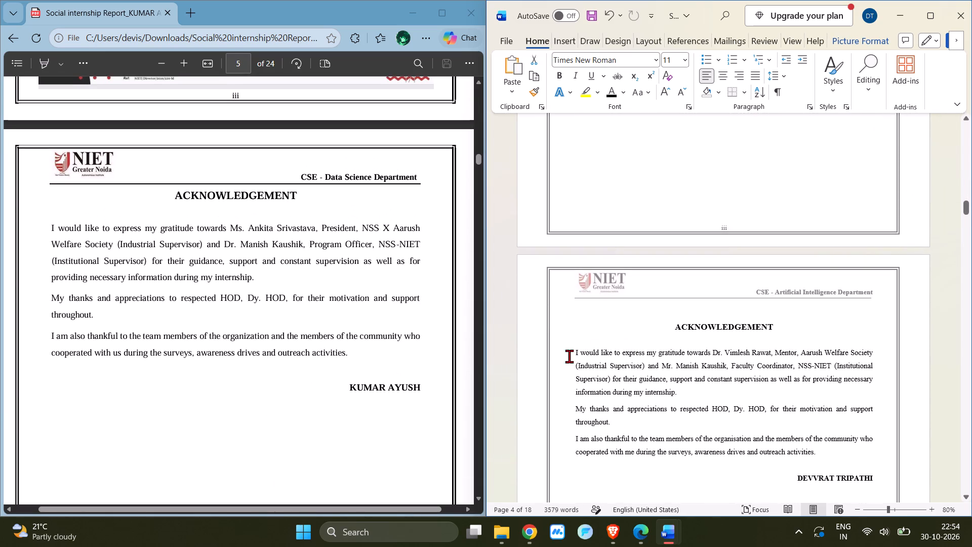
{"action": "scroll", "coordinate": [639, 350], "scroll_direction": "down", "scroll_amount": 4}
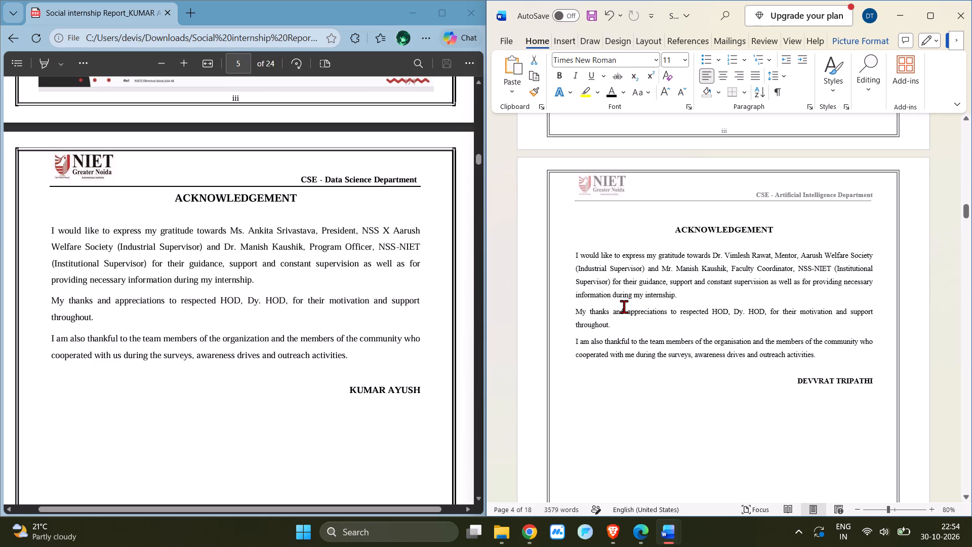
{"action": "left_click_drag", "start_coordinate": [723, 253], "coordinate": [763, 259]}
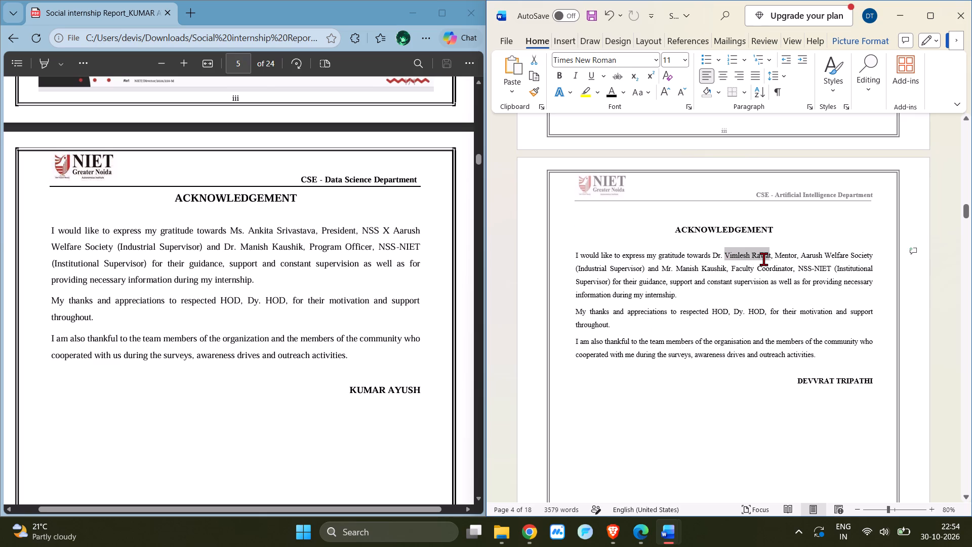
{"action": "left_click_drag", "start_coordinate": [763, 259], "coordinate": [767, 259]}
{"action": "left_click", "coordinate": [309, 268]}
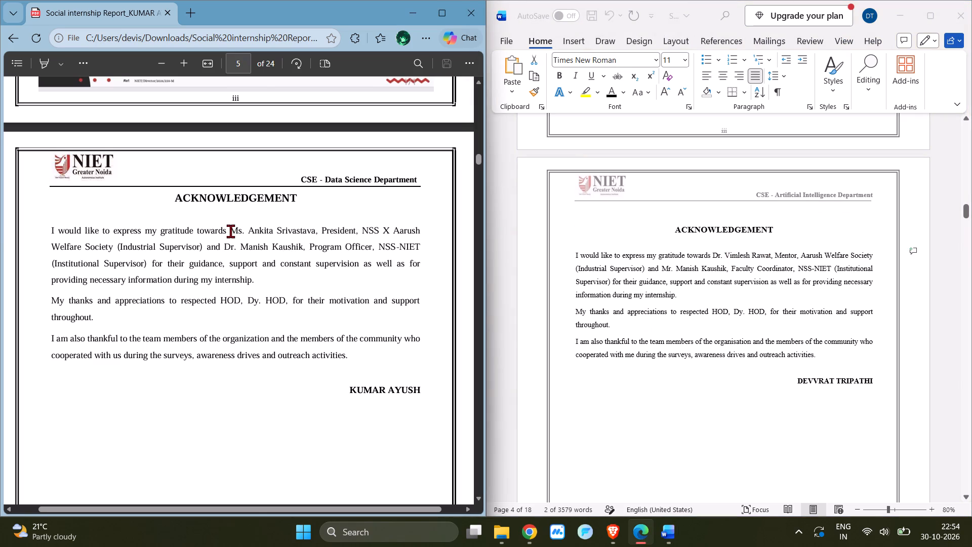
Replace the industrial supervisor's name and title in the Acknowledgement's first sentence with the reference PDF's wording, including "President,".
{"action": "left_click_drag", "start_coordinate": [231, 228], "coordinate": [344, 231]}
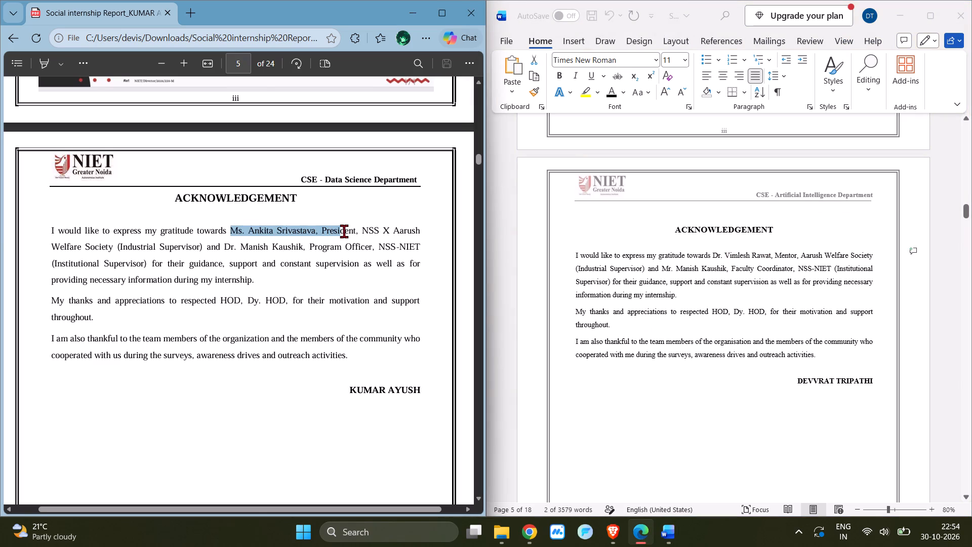
{"action": "left_click_drag", "start_coordinate": [344, 231], "coordinate": [359, 231]}
{"action": "key", "text": "ctrl+c"}
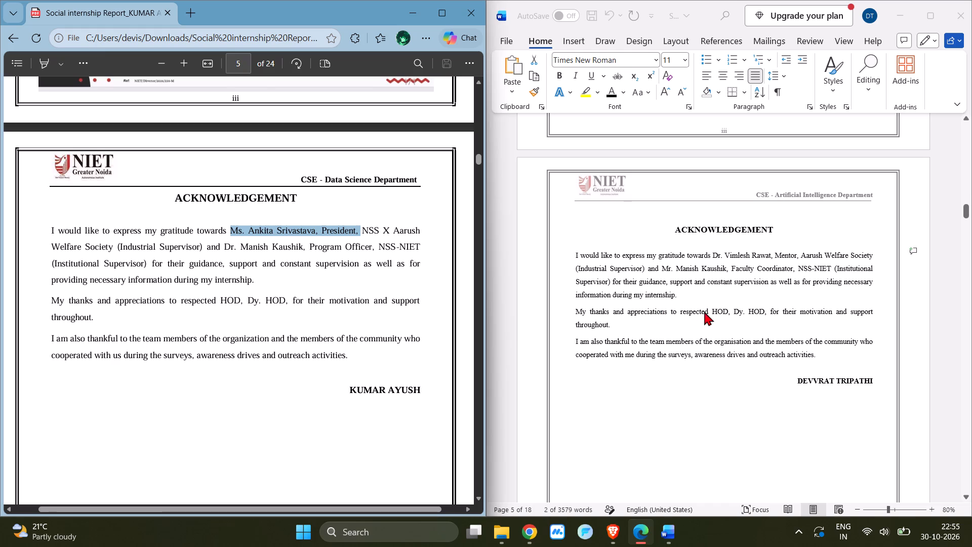
{"action": "left_click", "coordinate": [731, 269]}
{"action": "left_click", "coordinate": [712, 257]}
{"action": "left_click_drag", "start_coordinate": [714, 254], "coordinate": [793, 254]}
{"action": "key", "text": "ctrl+v"}
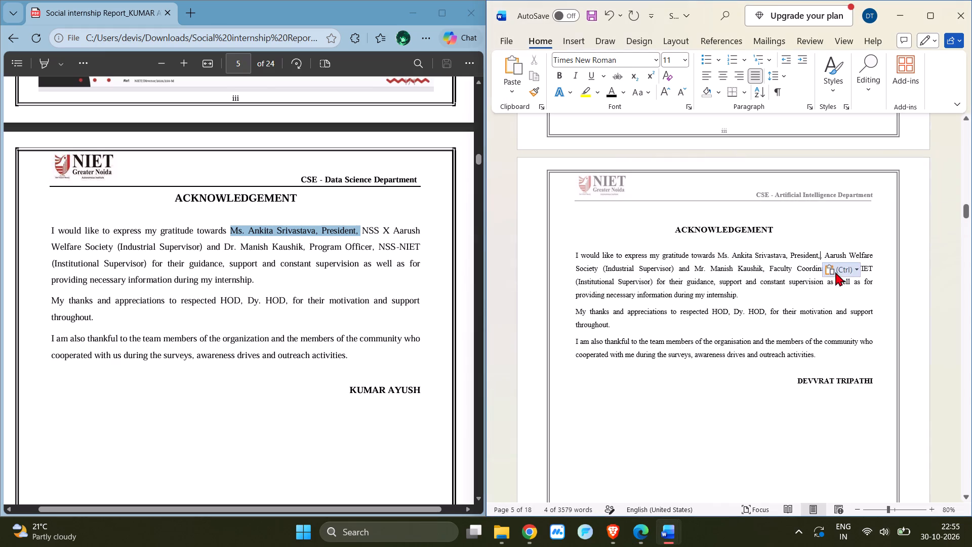
{"action": "left_click", "coordinate": [785, 310]}
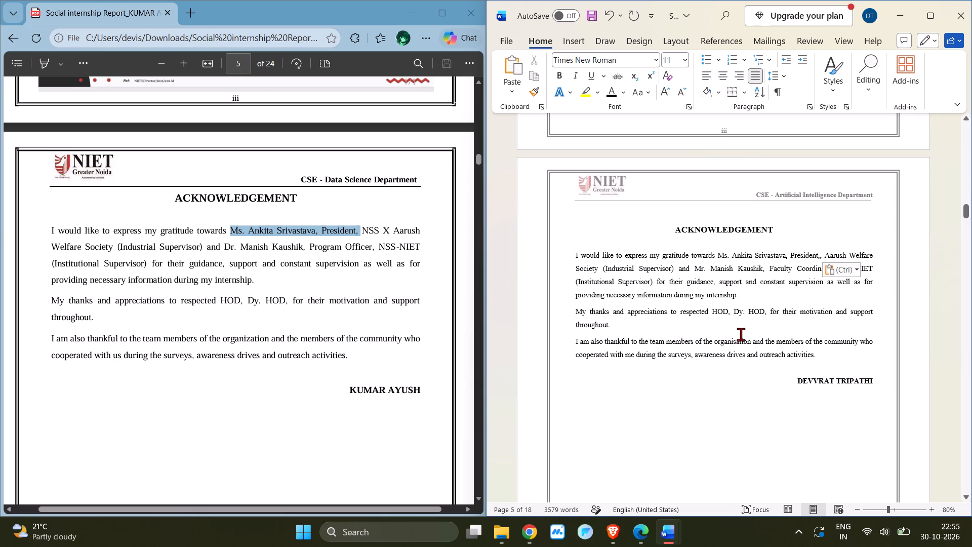
Review the Acknowledgement's supervisor wording and examine the supervisor names and titles on the reference PDF's cover page.
{"action": "left_click", "coordinate": [740, 292]}
{"action": "left_click", "coordinate": [798, 319]}
{"action": "left_click", "coordinate": [784, 384]}
{"action": "left_click", "coordinate": [775, 267]}
{"action": "scroll", "coordinate": [334, 281], "scroll_direction": "up", "scroll_amount": 1}
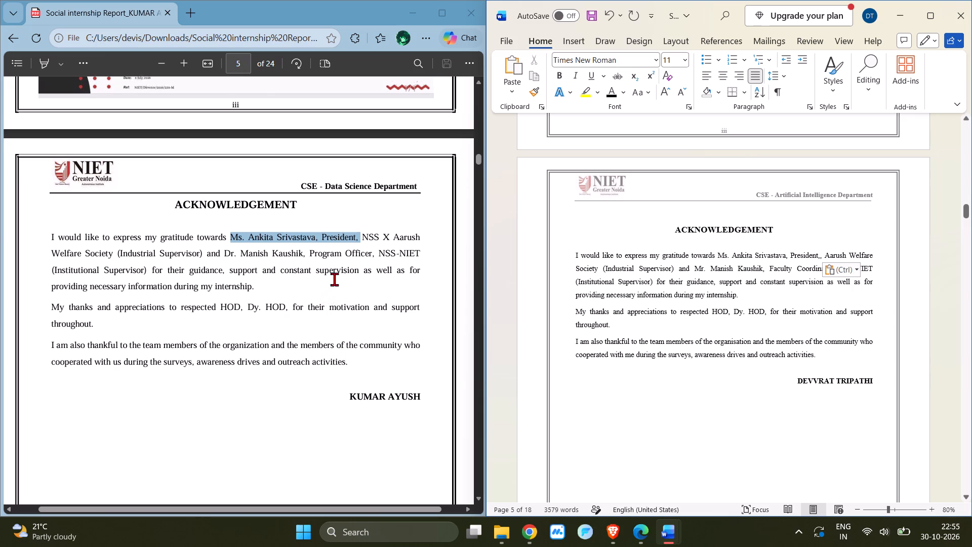
{"action": "scroll", "coordinate": [334, 279], "scroll_direction": "up", "scroll_amount": 7}
{"action": "scroll", "coordinate": [377, 280], "scroll_direction": "up", "scroll_amount": 10}
{"action": "scroll", "coordinate": [379, 257], "scroll_direction": "up", "scroll_amount": 12}
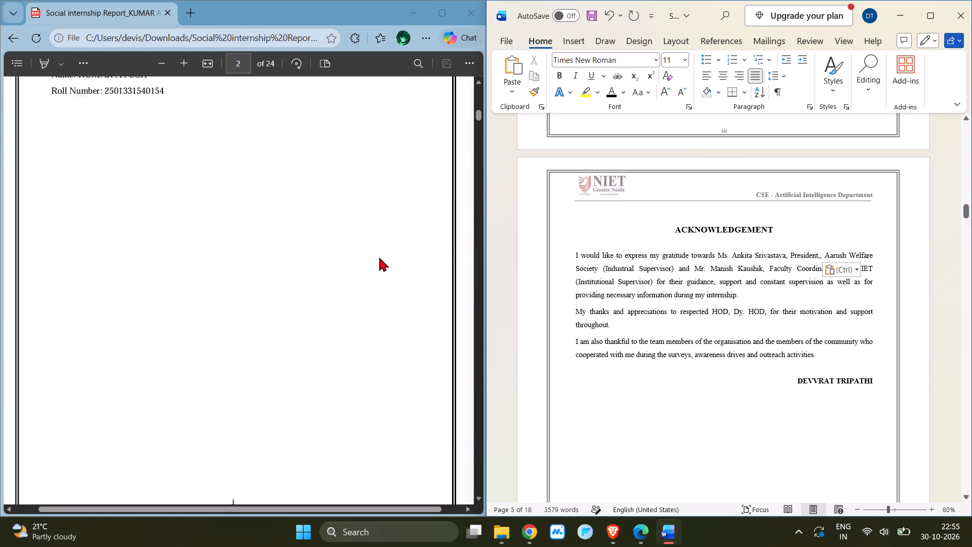
{"action": "scroll", "coordinate": [379, 257], "scroll_direction": "up", "scroll_amount": 10}
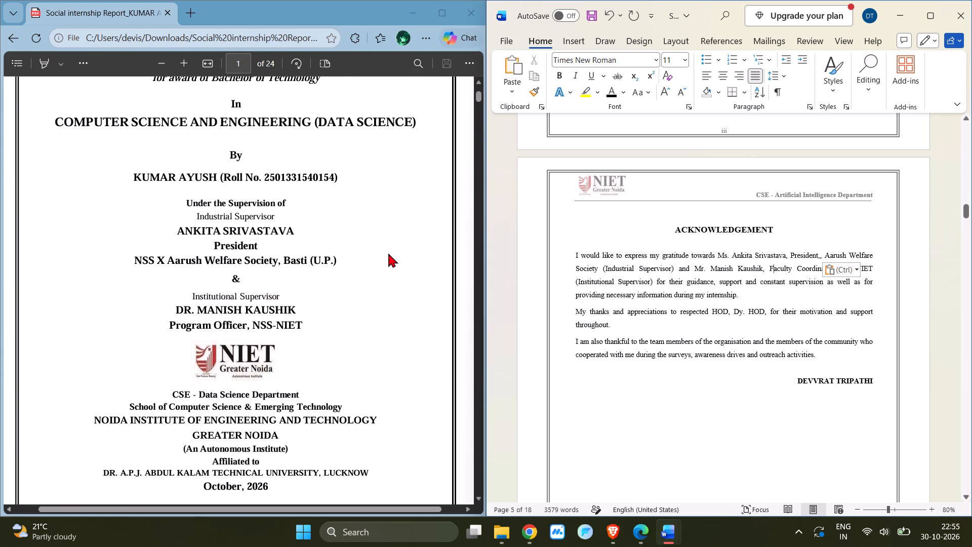
Compare the "CERTIFICATE FROM THE INSTITUTE" page, including its signature blocks, with the same page in the reference PDF.
{"action": "scroll", "coordinate": [388, 253], "scroll_direction": "down", "scroll_amount": 16}
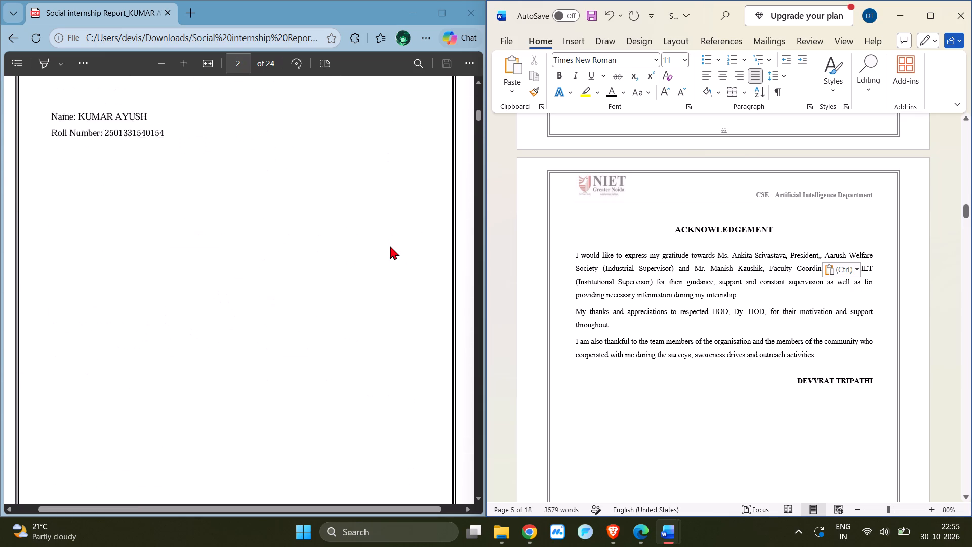
{"action": "scroll", "coordinate": [390, 246], "scroll_direction": "down", "scroll_amount": 16}
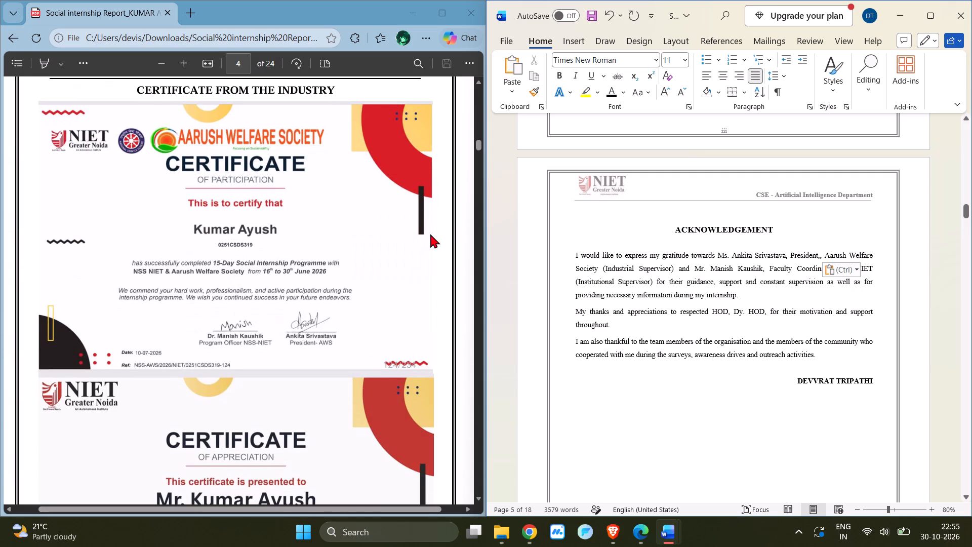
{"action": "scroll", "coordinate": [537, 265], "scroll_direction": "up", "scroll_amount": 14}
{"action": "scroll", "coordinate": [549, 261], "scroll_direction": "up", "scroll_amount": 7}
{"action": "scroll", "coordinate": [550, 260], "scroll_direction": "up", "scroll_amount": 15}
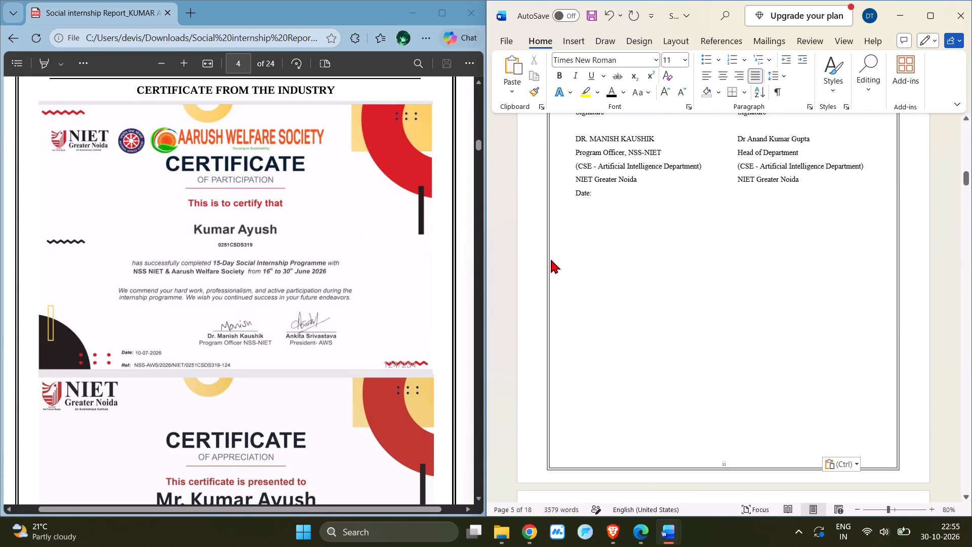
{"action": "scroll", "coordinate": [551, 259], "scroll_direction": "up", "scroll_amount": 3}
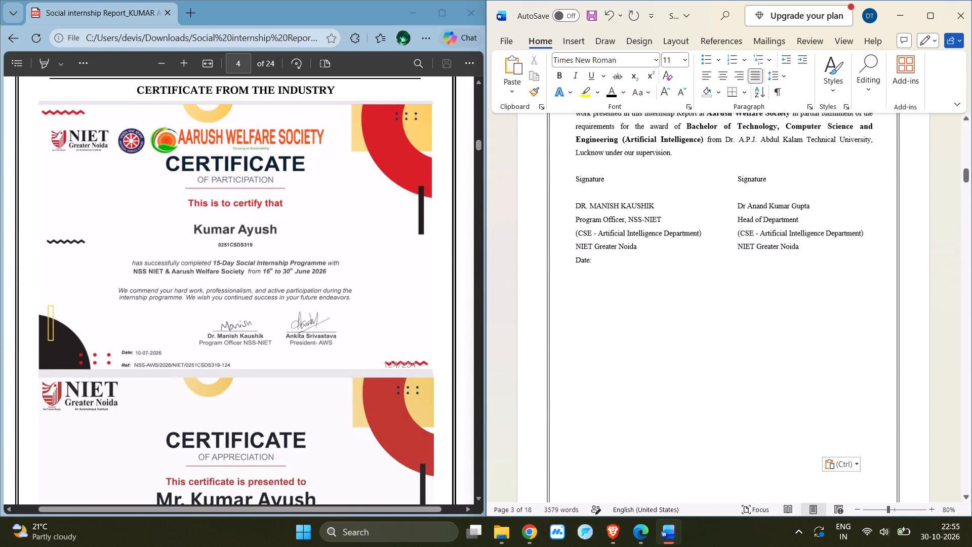
{"action": "scroll", "coordinate": [334, 238], "scroll_direction": "down", "scroll_amount": 2}
{"action": "scroll", "coordinate": [328, 235], "scroll_direction": "up", "scroll_amount": 18}
{"action": "scroll", "coordinate": [350, 220], "scroll_direction": "down", "scroll_amount": 3}
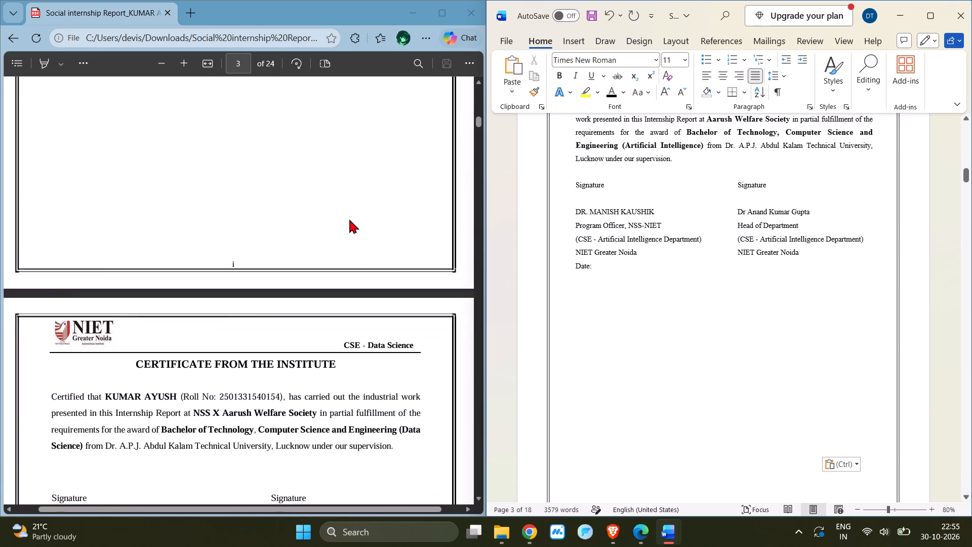
{"action": "scroll", "coordinate": [349, 219], "scroll_direction": "down", "scroll_amount": 2}
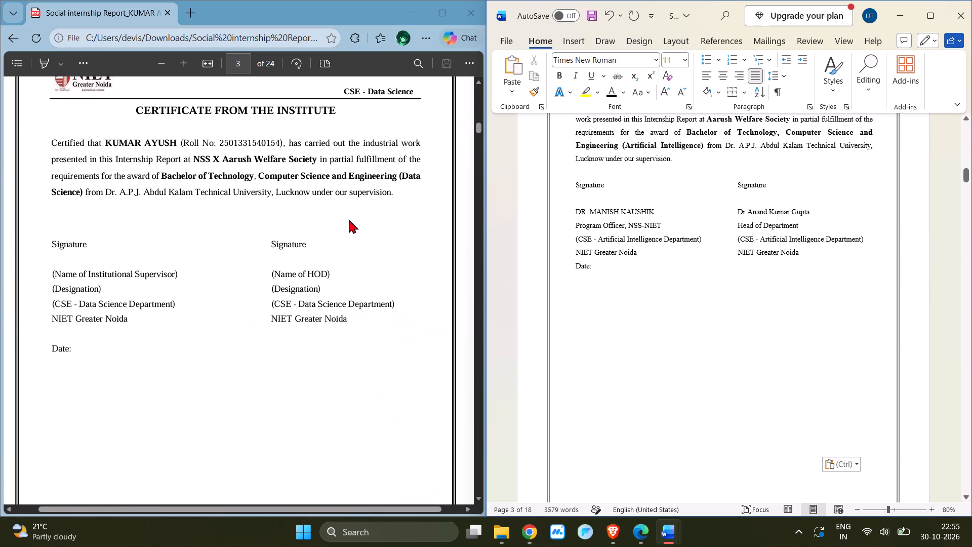
{"action": "scroll", "coordinate": [349, 219], "scroll_direction": "up", "scroll_amount": 1}
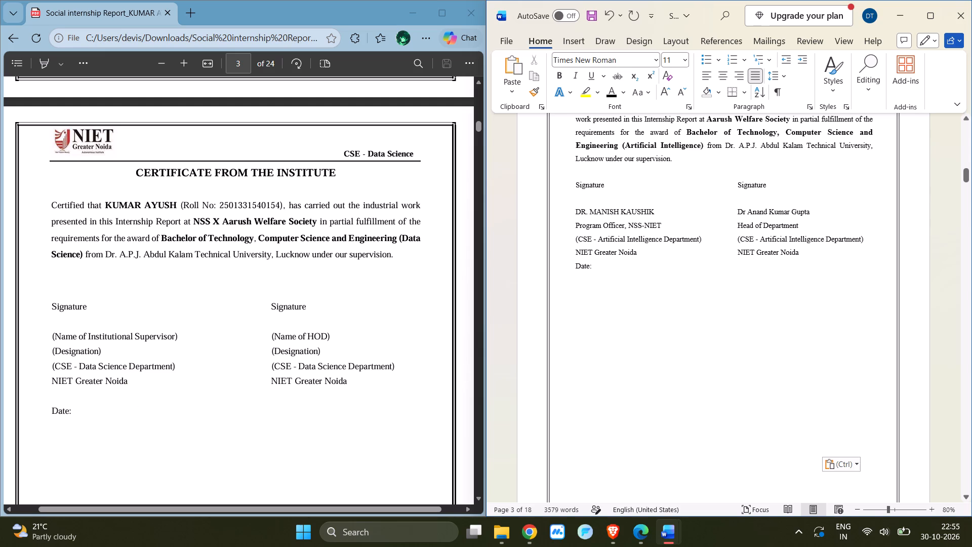
Return to the Acknowledgement page in both the report and the reference PDF and compare their wording.
{"action": "scroll", "coordinate": [585, 376], "scroll_direction": "down", "scroll_amount": 9}
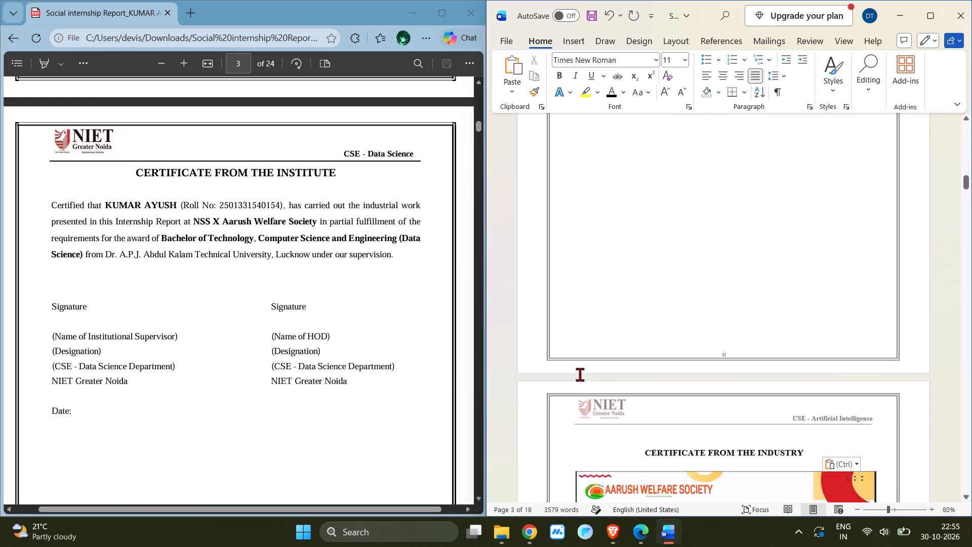
{"action": "scroll", "coordinate": [580, 374], "scroll_direction": "down", "scroll_amount": 13}
{"action": "scroll", "coordinate": [577, 373], "scroll_direction": "down", "scroll_amount": 15}
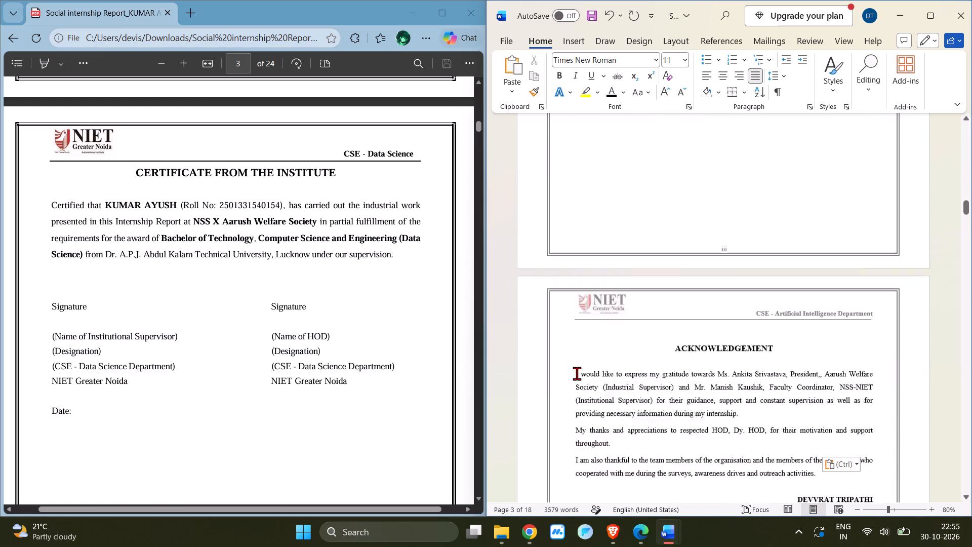
{"action": "scroll", "coordinate": [577, 373], "scroll_direction": "down", "scroll_amount": 17}
{"action": "scroll", "coordinate": [566, 368], "scroll_direction": "up", "scroll_amount": 10}
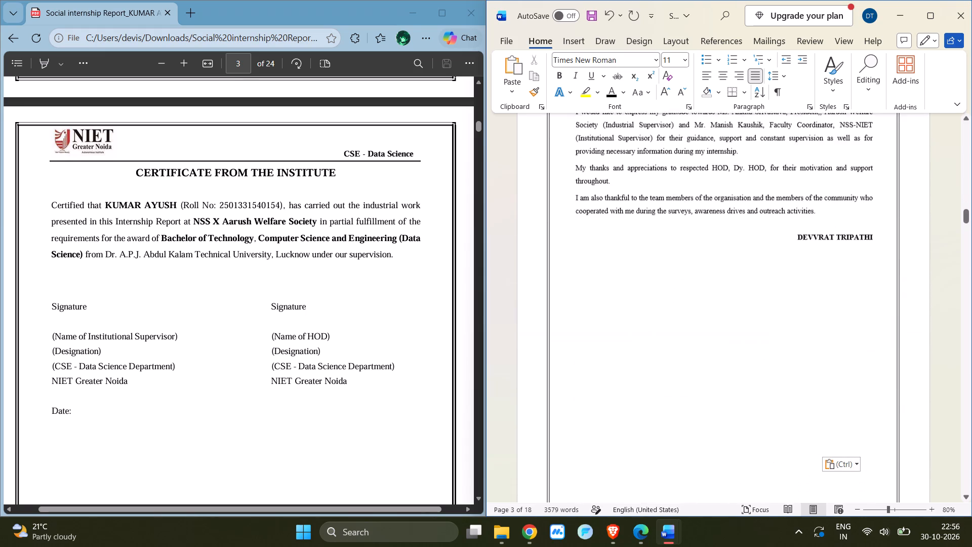
{"action": "scroll", "coordinate": [566, 368], "scroll_direction": "down", "scroll_amount": 13}
{"action": "scroll", "coordinate": [566, 366], "scroll_direction": "up", "scroll_amount": 14}
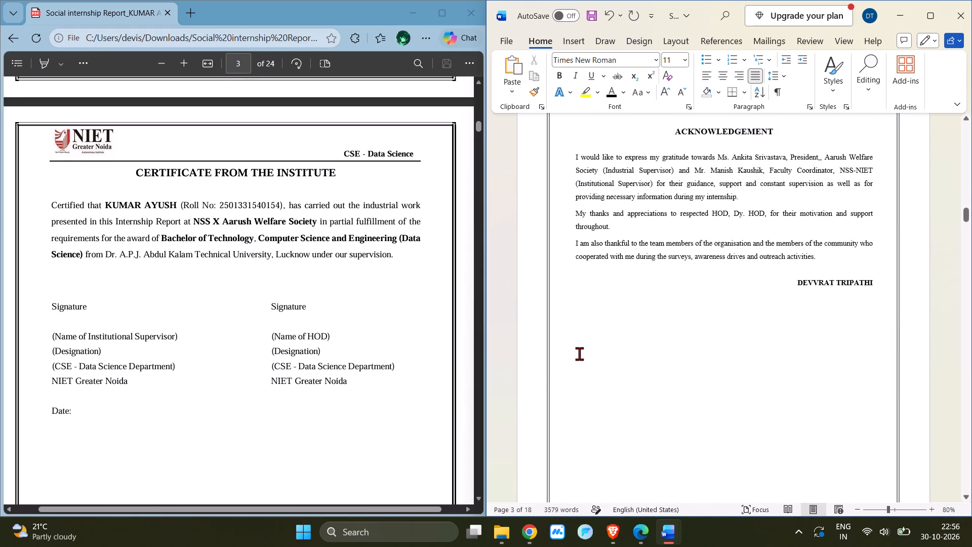
{"action": "scroll", "coordinate": [579, 354], "scroll_direction": "up", "scroll_amount": 1}
{"action": "scroll", "coordinate": [579, 354], "scroll_direction": "down", "scroll_amount": 2}
{"action": "scroll", "coordinate": [579, 354], "scroll_direction": "up", "scroll_amount": 1}
{"action": "scroll", "coordinate": [579, 354], "scroll_direction": "down", "scroll_amount": 4}
{"action": "scroll", "coordinate": [577, 353], "scroll_direction": "up", "scroll_amount": 2}
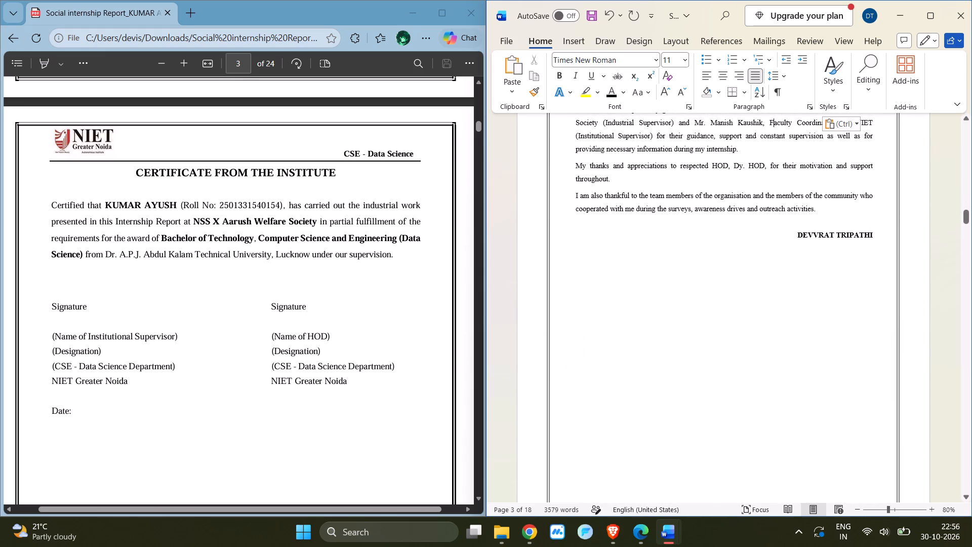
{"action": "scroll", "coordinate": [114, 354], "scroll_direction": "down", "scroll_amount": 6}
{"action": "scroll", "coordinate": [232, 342], "scroll_direction": "down", "scroll_amount": 6}
{"action": "scroll", "coordinate": [288, 340], "scroll_direction": "down", "scroll_amount": 8}
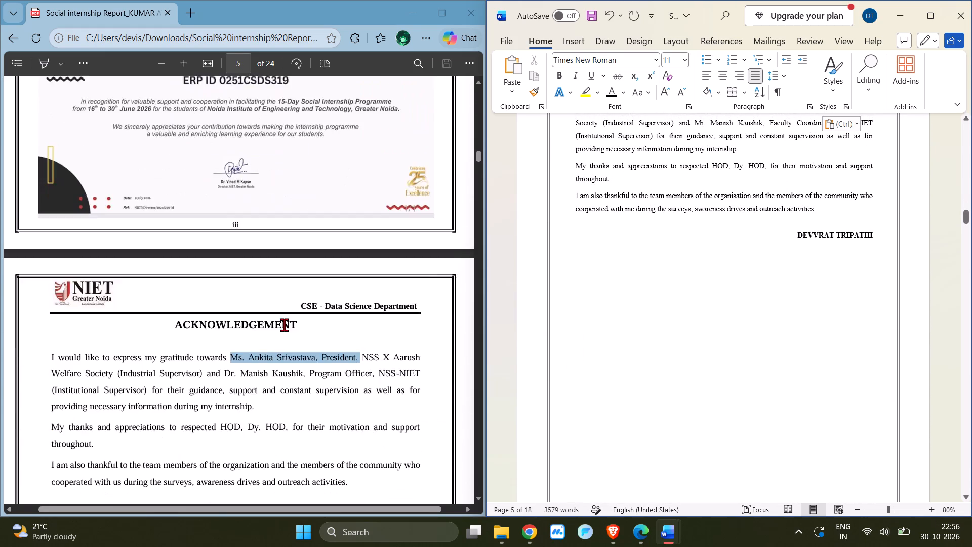
{"action": "scroll", "coordinate": [284, 325], "scroll_direction": "down", "scroll_amount": 3}
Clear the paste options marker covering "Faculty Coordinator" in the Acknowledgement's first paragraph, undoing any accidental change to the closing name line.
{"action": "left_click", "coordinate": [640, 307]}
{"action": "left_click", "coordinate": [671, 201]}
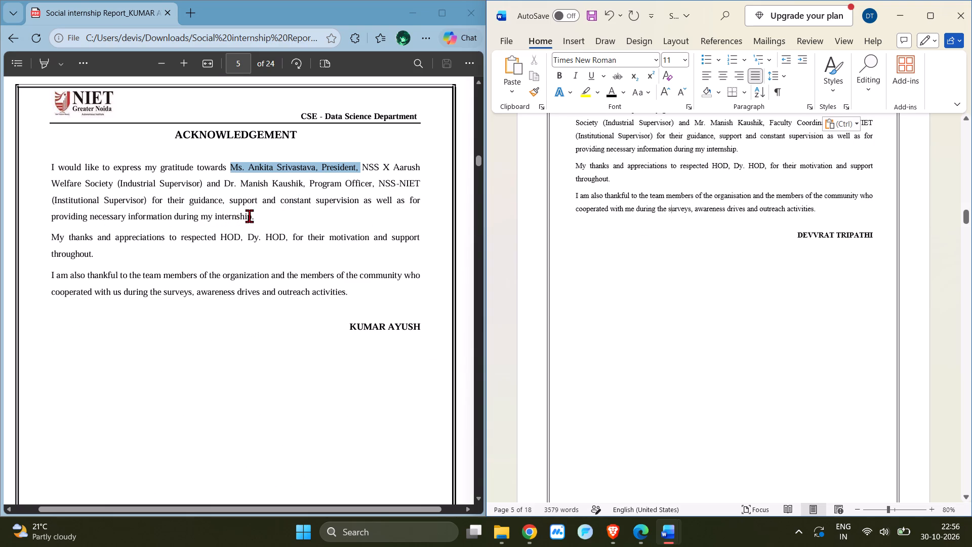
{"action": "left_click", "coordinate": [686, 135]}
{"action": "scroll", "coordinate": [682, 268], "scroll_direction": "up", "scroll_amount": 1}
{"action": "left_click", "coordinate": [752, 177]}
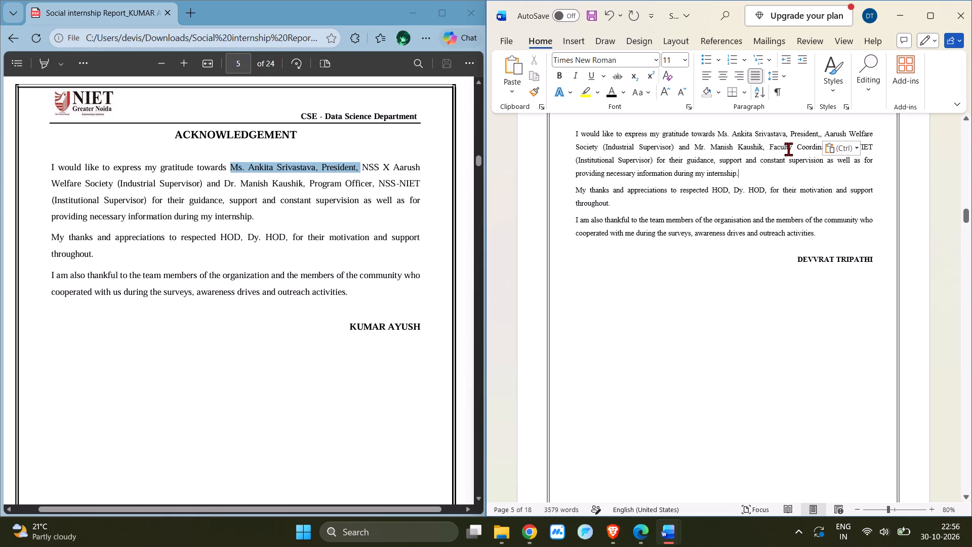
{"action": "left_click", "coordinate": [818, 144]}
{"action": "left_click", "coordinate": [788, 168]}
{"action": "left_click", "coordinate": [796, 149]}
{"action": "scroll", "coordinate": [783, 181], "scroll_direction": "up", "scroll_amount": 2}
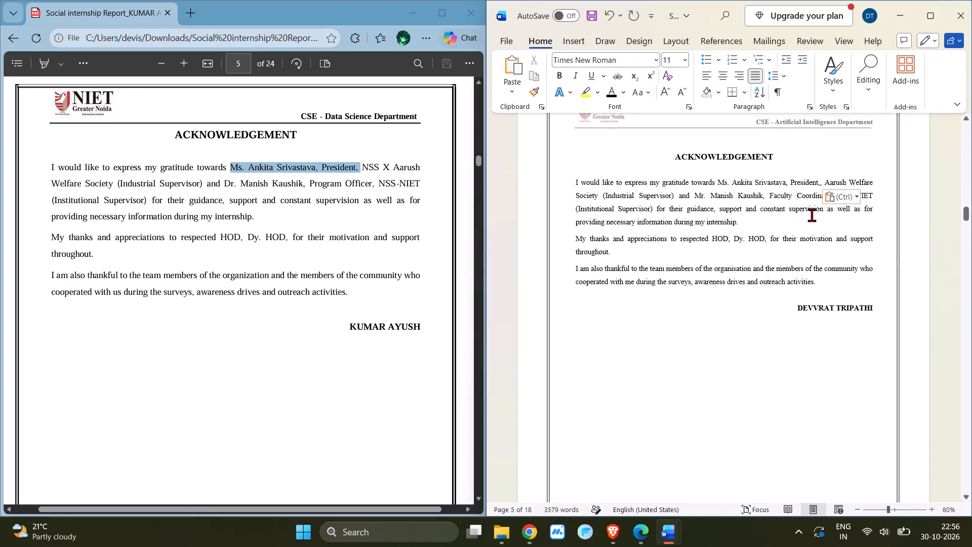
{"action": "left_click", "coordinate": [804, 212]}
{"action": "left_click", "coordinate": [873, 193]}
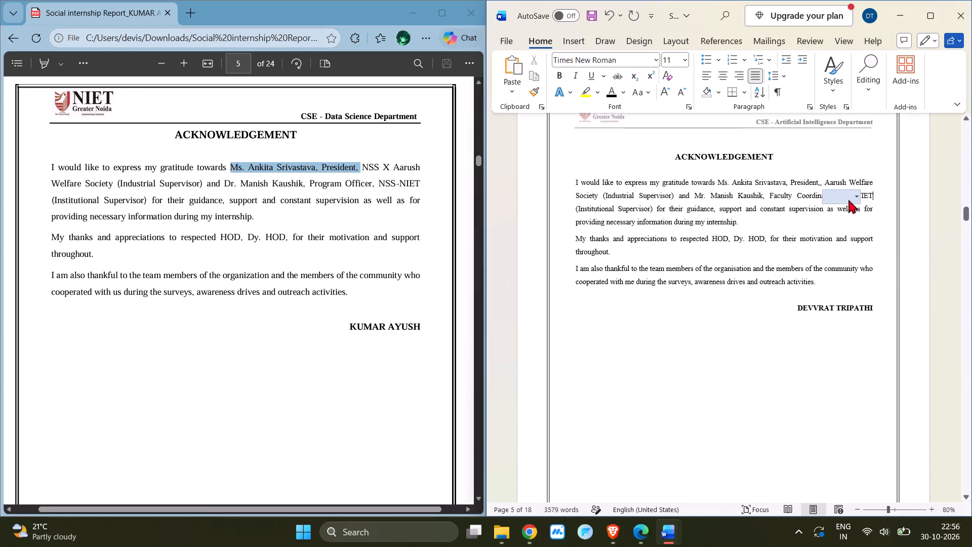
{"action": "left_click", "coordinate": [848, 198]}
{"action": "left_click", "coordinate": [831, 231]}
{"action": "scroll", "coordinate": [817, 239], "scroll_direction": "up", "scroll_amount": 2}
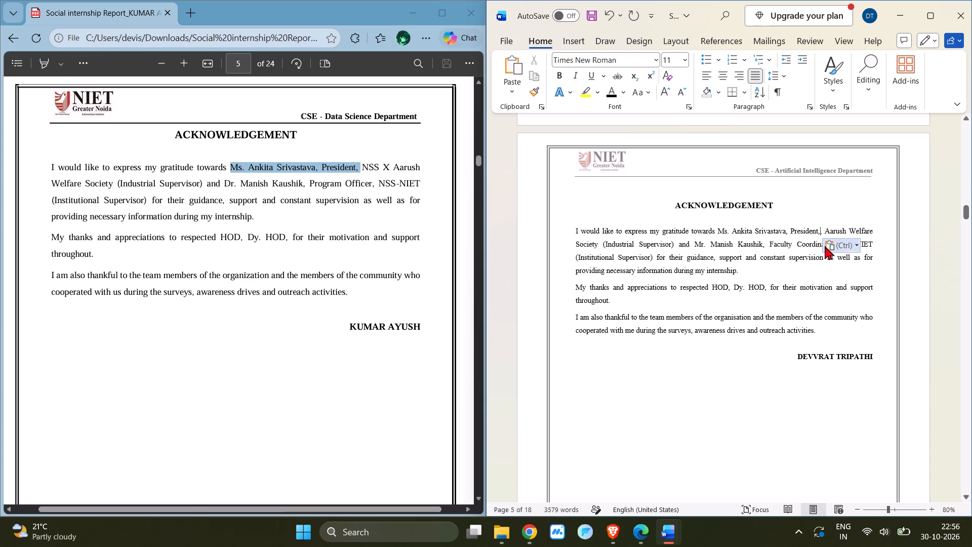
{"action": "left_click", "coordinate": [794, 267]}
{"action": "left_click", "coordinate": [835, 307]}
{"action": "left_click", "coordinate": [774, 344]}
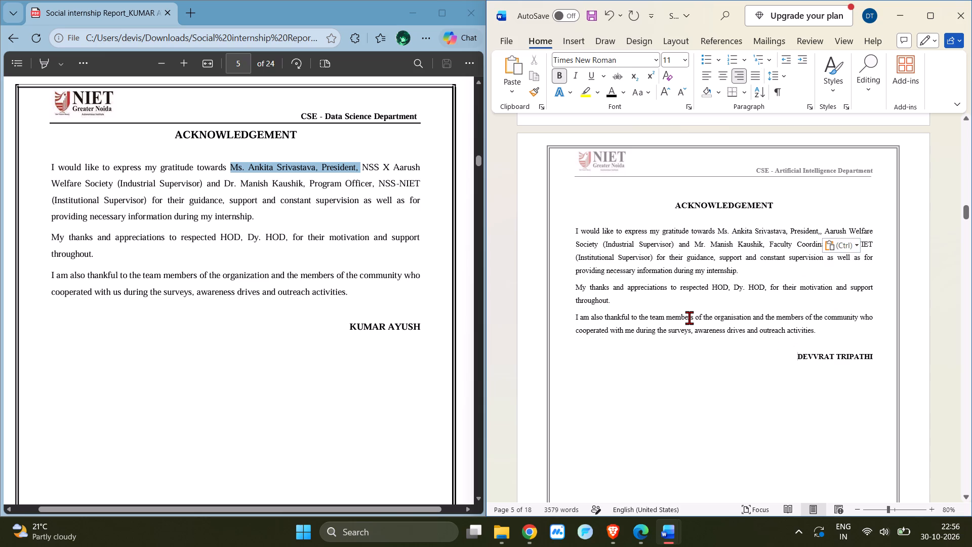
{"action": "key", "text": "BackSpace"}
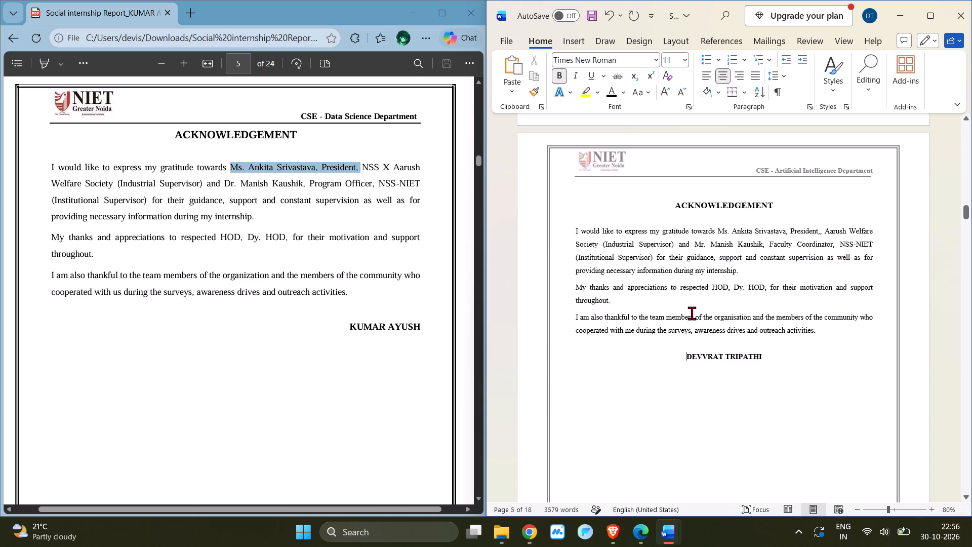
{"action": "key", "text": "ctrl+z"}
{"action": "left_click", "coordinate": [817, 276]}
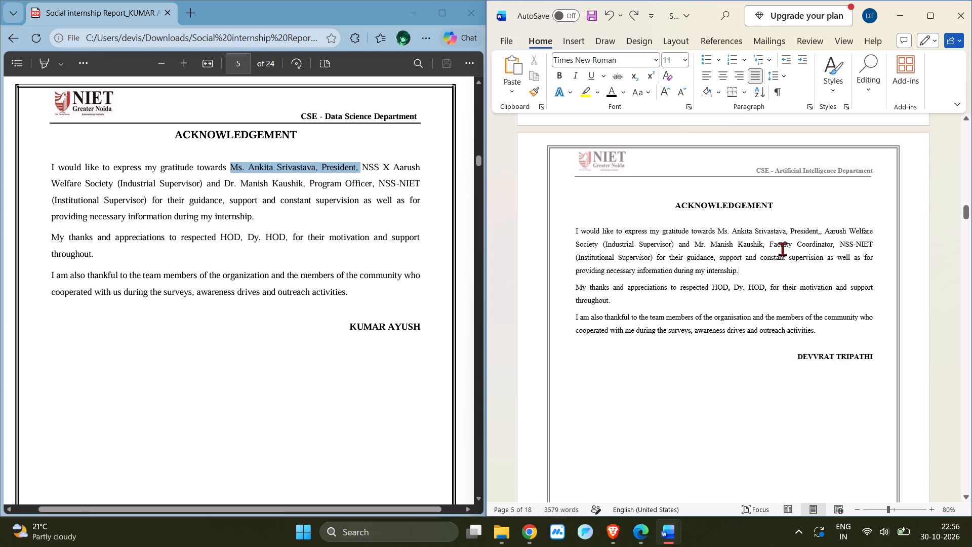
Replace "Faculty Coordinator" in the Acknowledgement's first paragraph with "Program Officer", copied from the reference PDF.
{"action": "left_click_drag", "start_coordinate": [309, 185], "coordinate": [317, 188]}
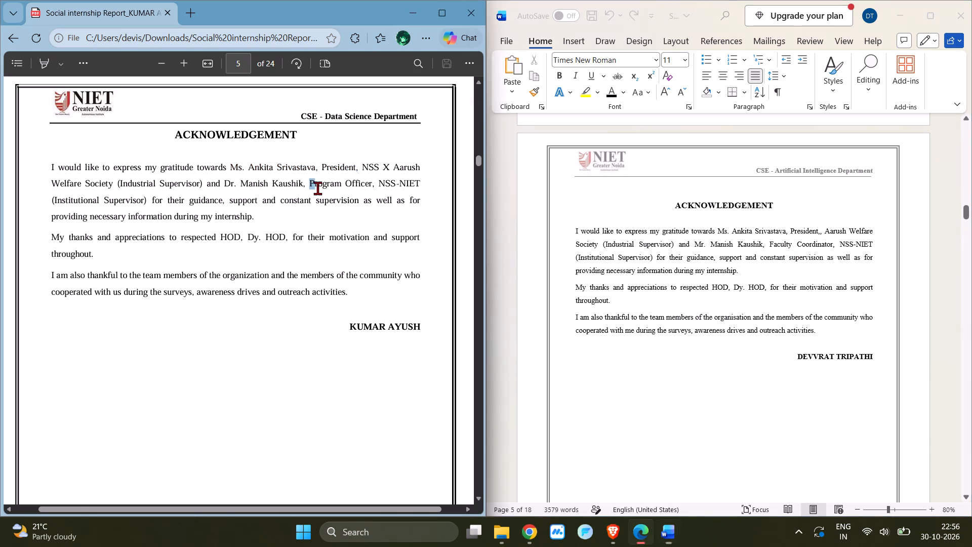
{"action": "left_click_drag", "start_coordinate": [317, 188], "coordinate": [369, 191]}
{"action": "key", "text": "ctrl+c"}
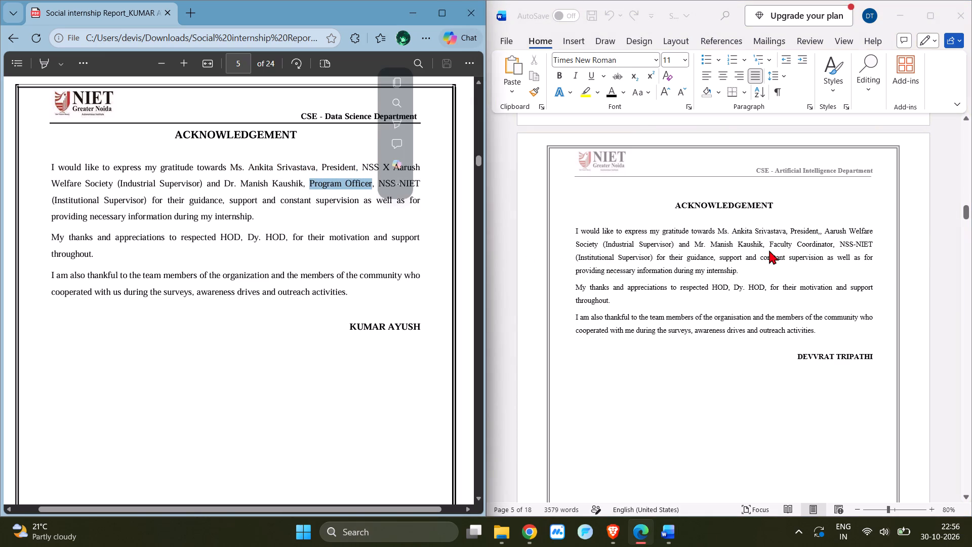
{"action": "left_click", "coordinate": [777, 243]}
{"action": "left_click_drag", "start_coordinate": [768, 244], "coordinate": [822, 247]}
{"action": "key", "text": "ctrl+v"}
{"action": "left_click", "coordinate": [792, 300]}
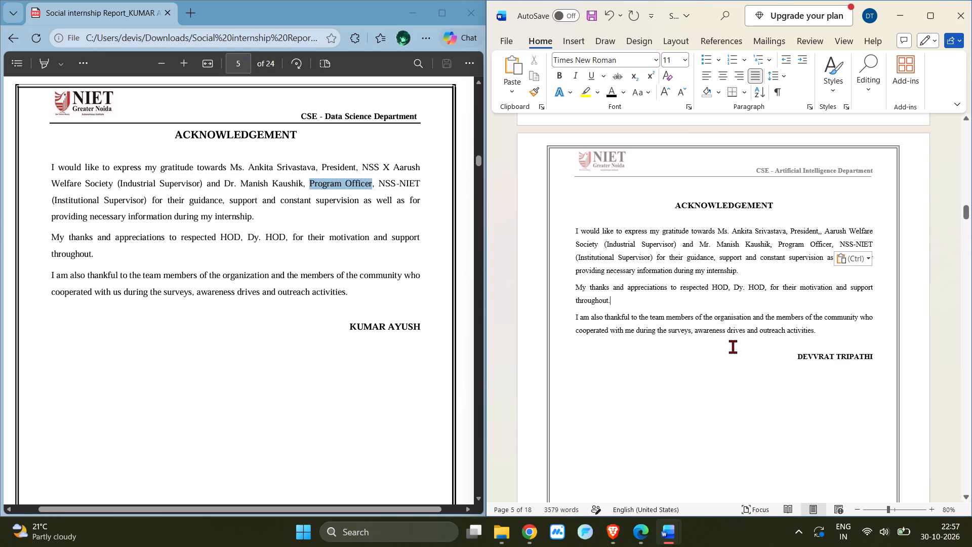
Compare the Abstract page's three paragraphs with the Abstract in the reference PDF.
{"action": "scroll", "coordinate": [733, 333], "scroll_direction": "down", "scroll_amount": 18}
{"action": "scroll", "coordinate": [300, 390], "scroll_direction": "down", "scroll_amount": 9}
{"action": "scroll", "coordinate": [379, 332], "scroll_direction": "down", "scroll_amount": 2}
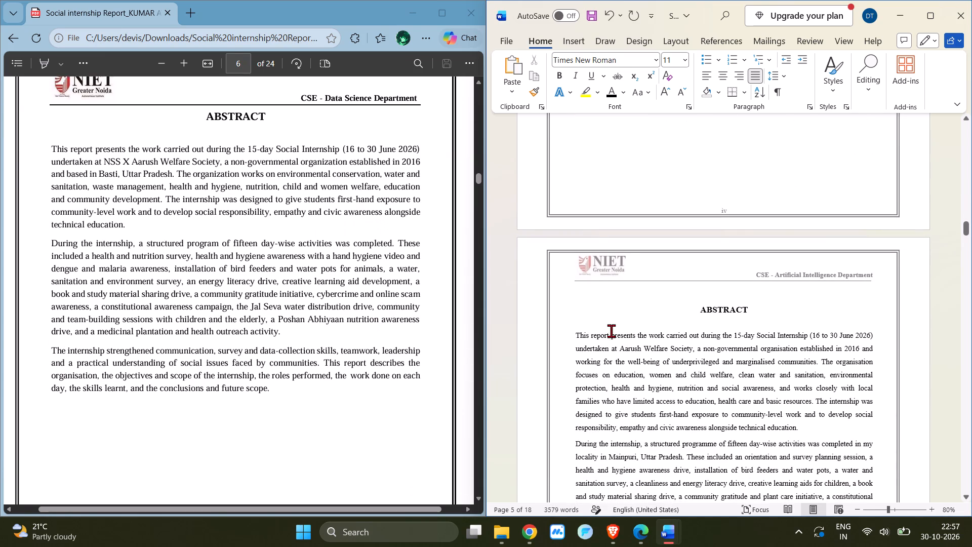
{"action": "scroll", "coordinate": [660, 331], "scroll_direction": "down", "scroll_amount": 5}
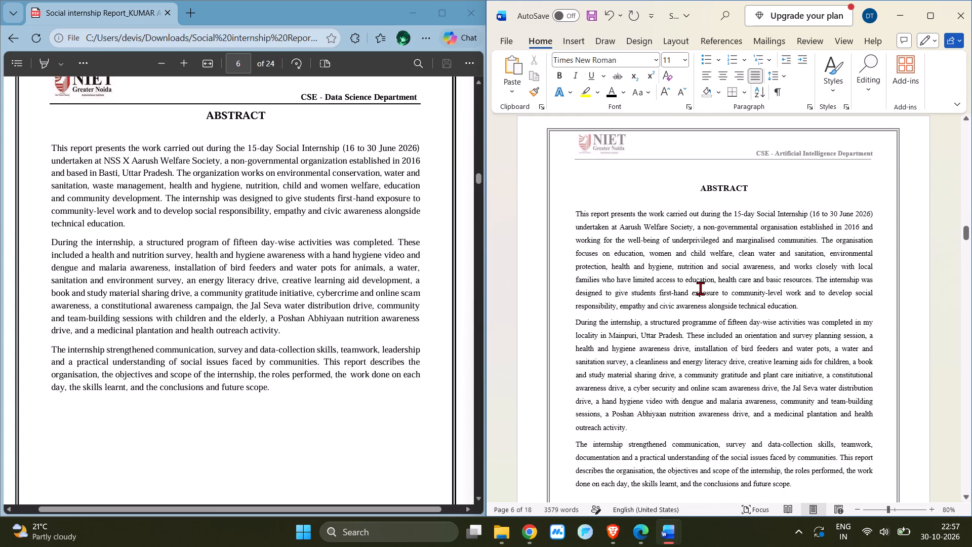
{"action": "scroll", "coordinate": [700, 288], "scroll_direction": "down", "scroll_amount": 8}
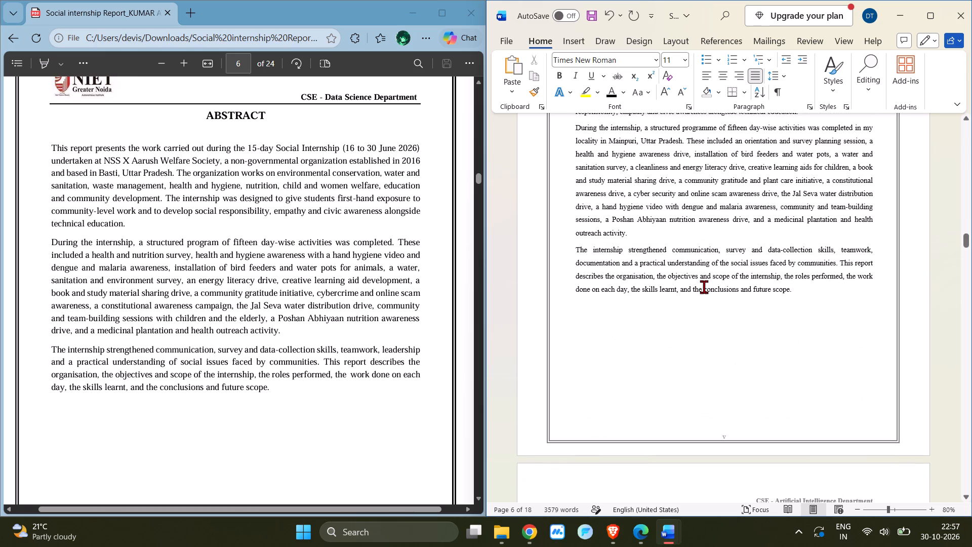
Compare the Table of Contents entries and page numbers with those in the reference PDF.
{"action": "scroll", "coordinate": [533, 297], "scroll_direction": "down", "scroll_amount": 8}
{"action": "scroll", "coordinate": [434, 240], "scroll_direction": "down", "scroll_amount": 6}
{"action": "scroll", "coordinate": [746, 318], "scroll_direction": "down", "scroll_amount": 5}
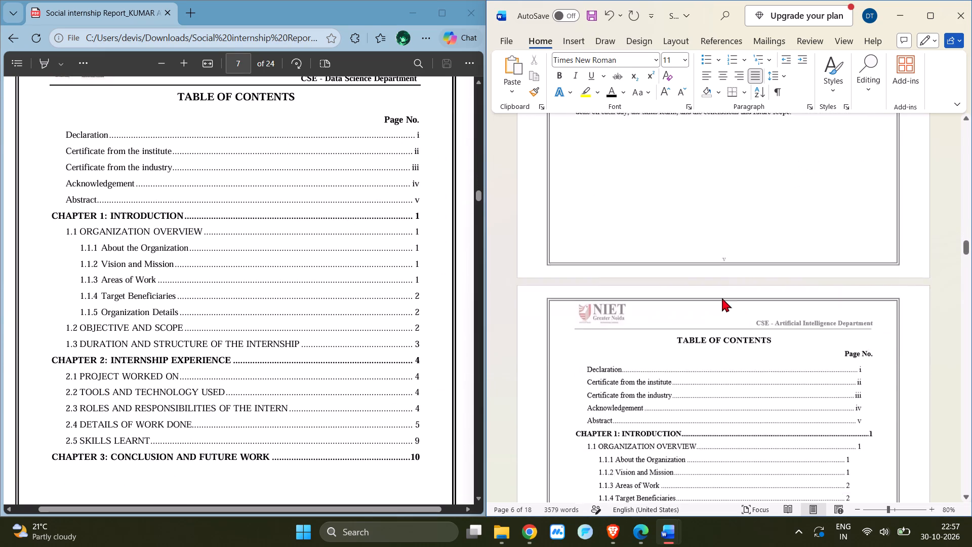
{"action": "scroll", "coordinate": [721, 295], "scroll_direction": "down", "scroll_amount": 5}
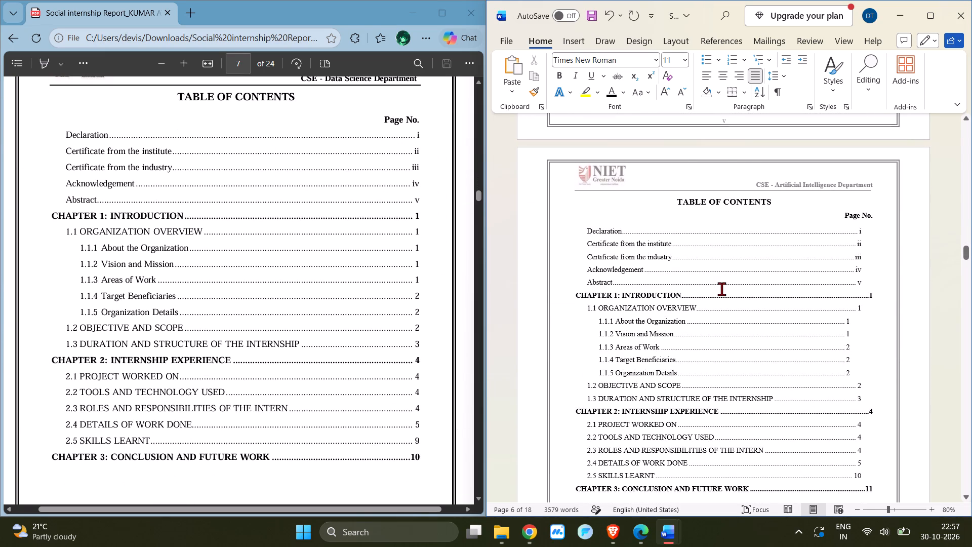
{"action": "scroll", "coordinate": [721, 289], "scroll_direction": "down", "scroll_amount": 2}
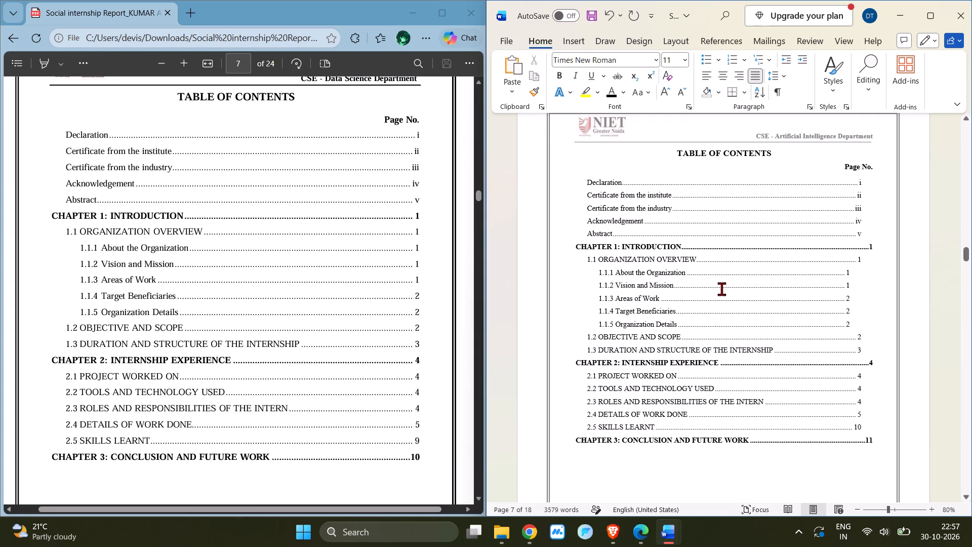
{"action": "scroll", "coordinate": [721, 289], "scroll_direction": "down", "scroll_amount": 14}
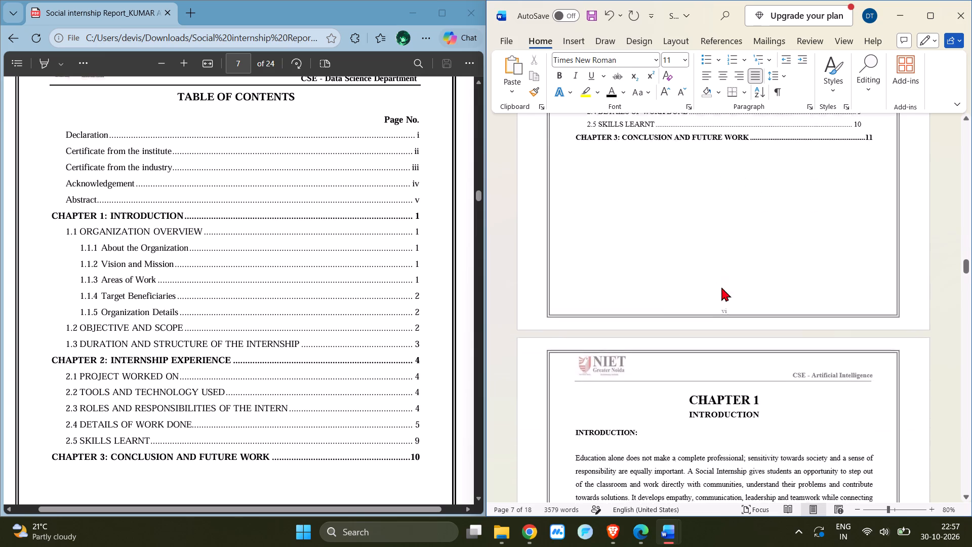
Compare the Chapter 1 introduction and sections 1.1.1 and 1.1.2 with the same text in the reference PDF.
{"action": "scroll", "coordinate": [721, 287], "scroll_direction": "down", "scroll_amount": 6}
{"action": "scroll", "coordinate": [144, 344], "scroll_direction": "down", "scroll_amount": 7}
{"action": "scroll", "coordinate": [307, 314], "scroll_direction": "down", "scroll_amount": 2}
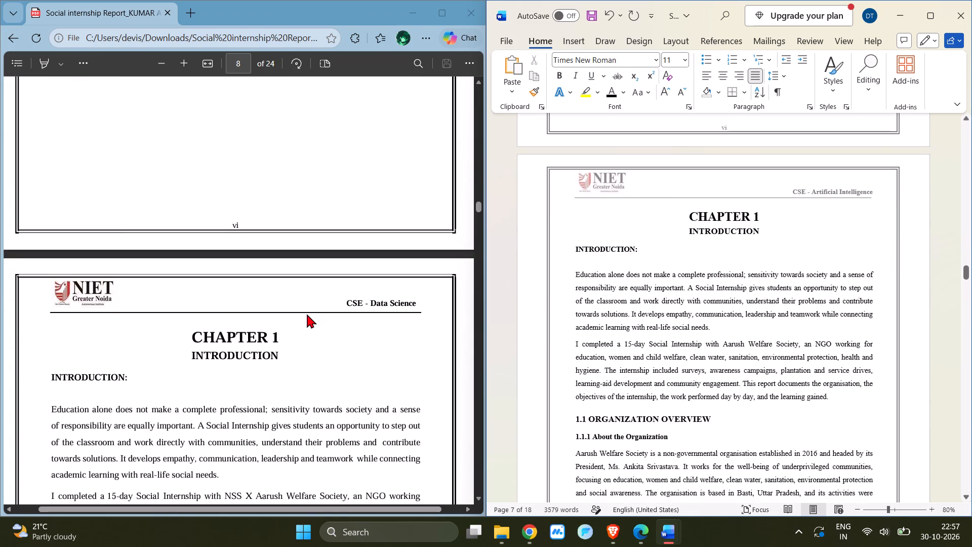
{"action": "scroll", "coordinate": [307, 314], "scroll_direction": "down", "scroll_amount": 2}
{"action": "scroll", "coordinate": [700, 239], "scroll_direction": "down", "scroll_amount": 2}
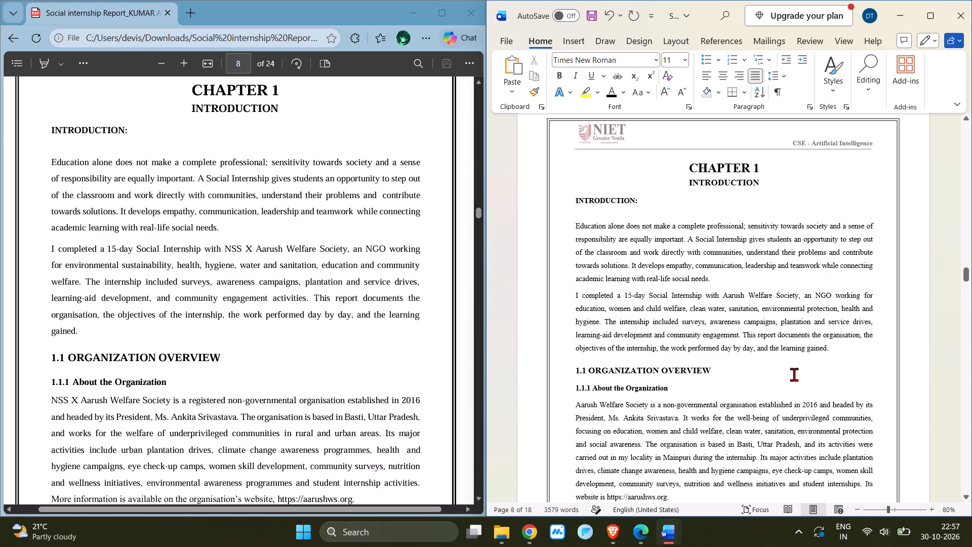
{"action": "scroll", "coordinate": [826, 364], "scroll_direction": "down", "scroll_amount": 3}
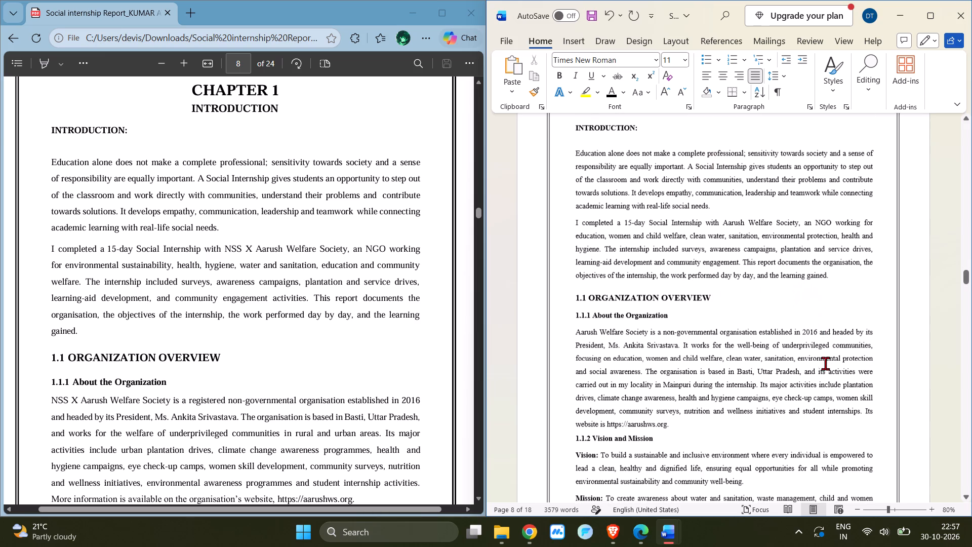
{"action": "scroll", "coordinate": [448, 398], "scroll_direction": "down", "scroll_amount": 4}
{"action": "scroll", "coordinate": [705, 359], "scroll_direction": "down", "scroll_amount": 2}
{"action": "scroll", "coordinate": [642, 323], "scroll_direction": "down", "scroll_amount": 1}
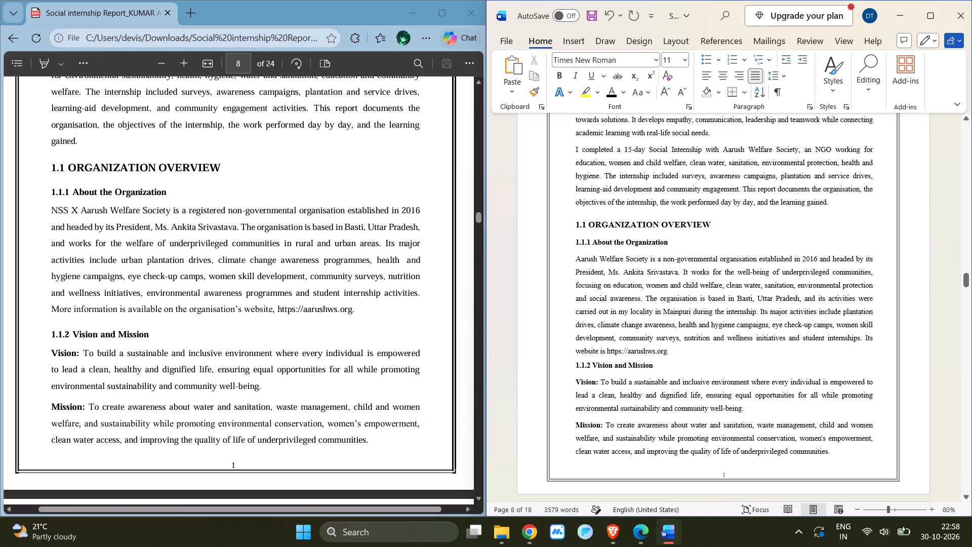
Compare sections 1.1.3 to 1.1.5, including the Organization Details table, with the reference PDF.
{"action": "scroll", "coordinate": [576, 380], "scroll_direction": "down", "scroll_amount": 8}
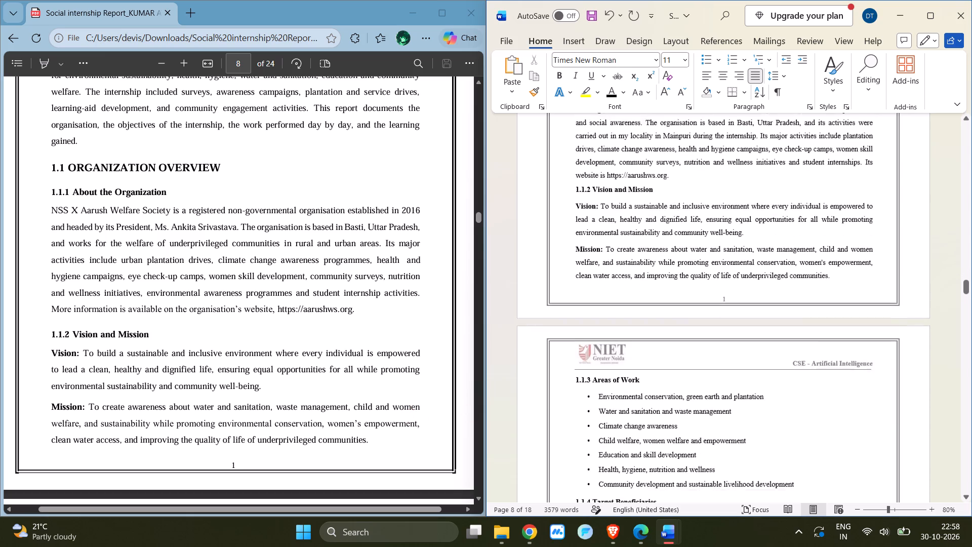
{"action": "scroll", "coordinate": [375, 369], "scroll_direction": "down", "scroll_amount": 7}
{"action": "scroll", "coordinate": [478, 330], "scroll_direction": "down", "scroll_amount": 4}
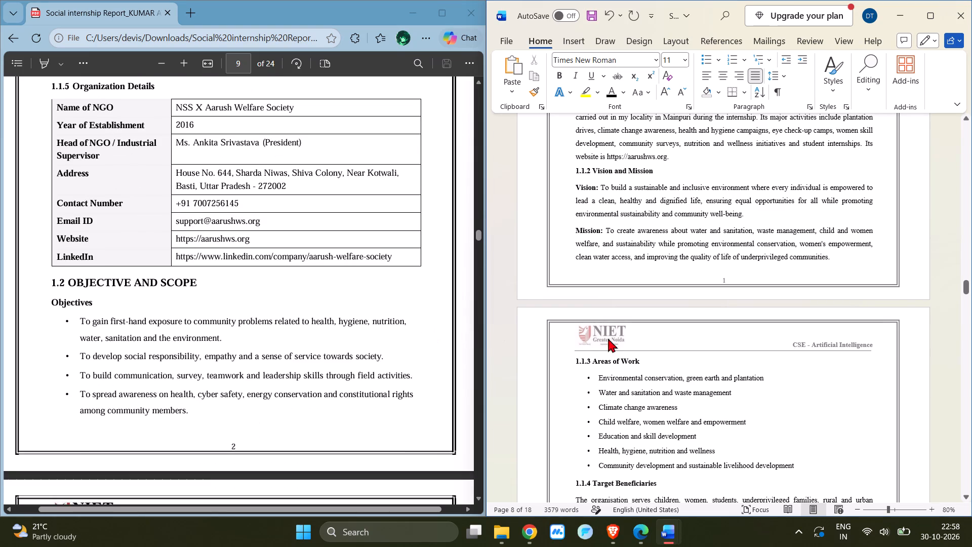
{"action": "scroll", "coordinate": [513, 342], "scroll_direction": "up", "scroll_amount": 7}
{"action": "scroll", "coordinate": [450, 340], "scroll_direction": "up", "scroll_amount": 1}
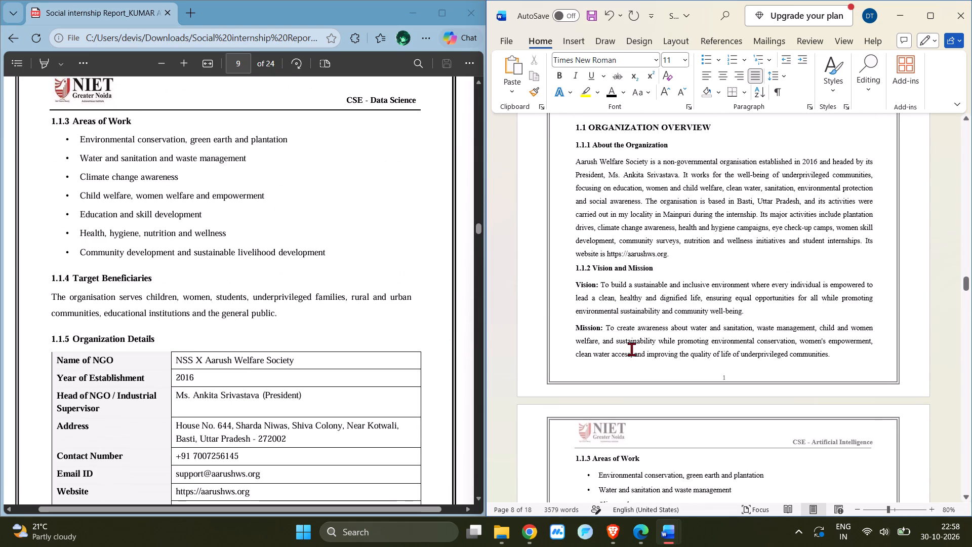
{"action": "scroll", "coordinate": [631, 349], "scroll_direction": "down", "scroll_amount": 11}
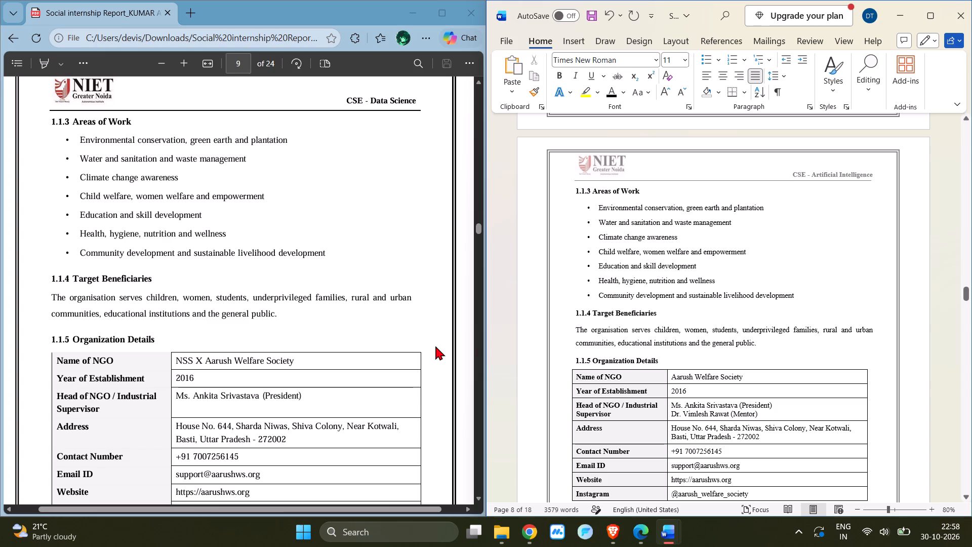
{"action": "scroll", "coordinate": [435, 346], "scroll_direction": "down", "scroll_amount": 3}
{"action": "scroll", "coordinate": [671, 351], "scroll_direction": "down", "scroll_amount": 2}
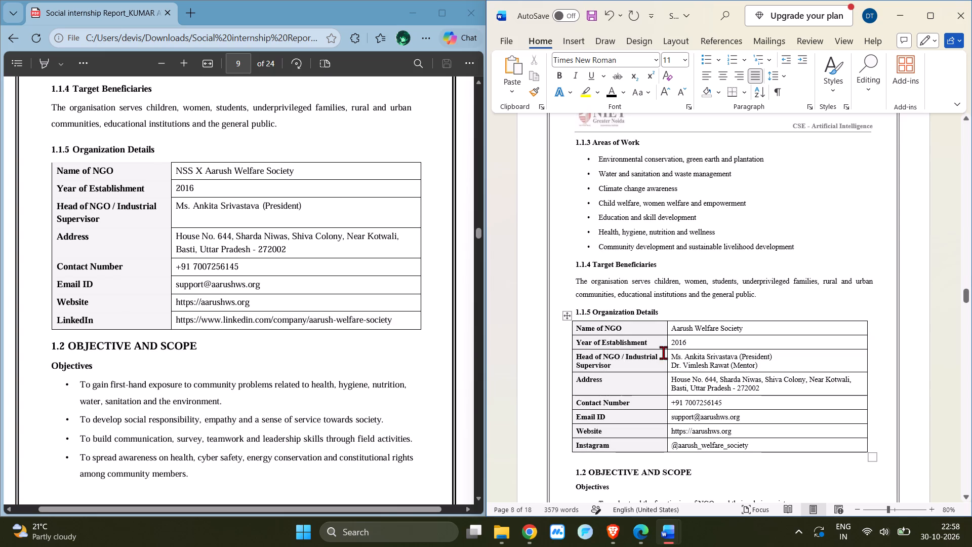
{"action": "scroll", "coordinate": [754, 420], "scroll_direction": "down", "scroll_amount": 2}
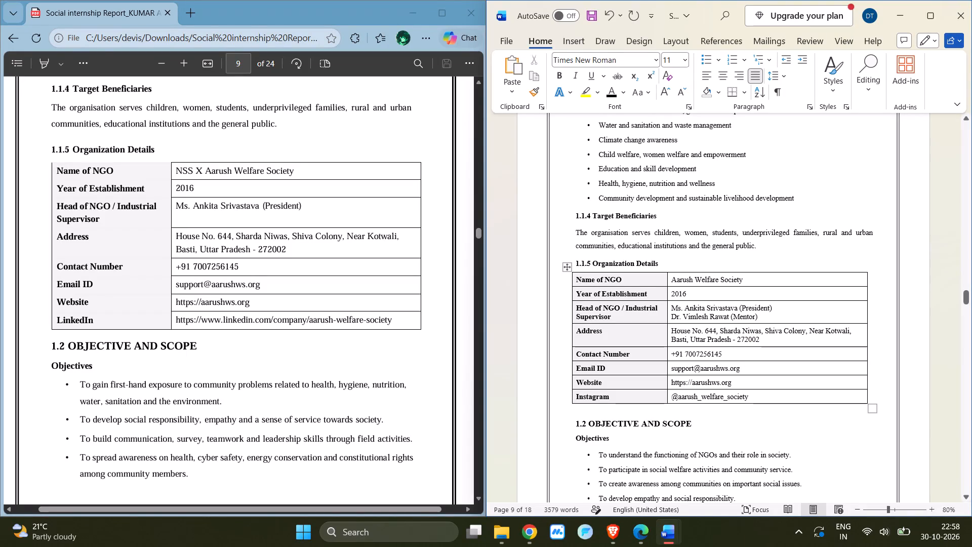
Compare the objectives list and scope paragraph of section 1.2 with the reference PDF.
{"action": "scroll", "coordinate": [754, 375], "scroll_direction": "down", "scroll_amount": 4}
{"action": "scroll", "coordinate": [346, 372], "scroll_direction": "down", "scroll_amount": 2}
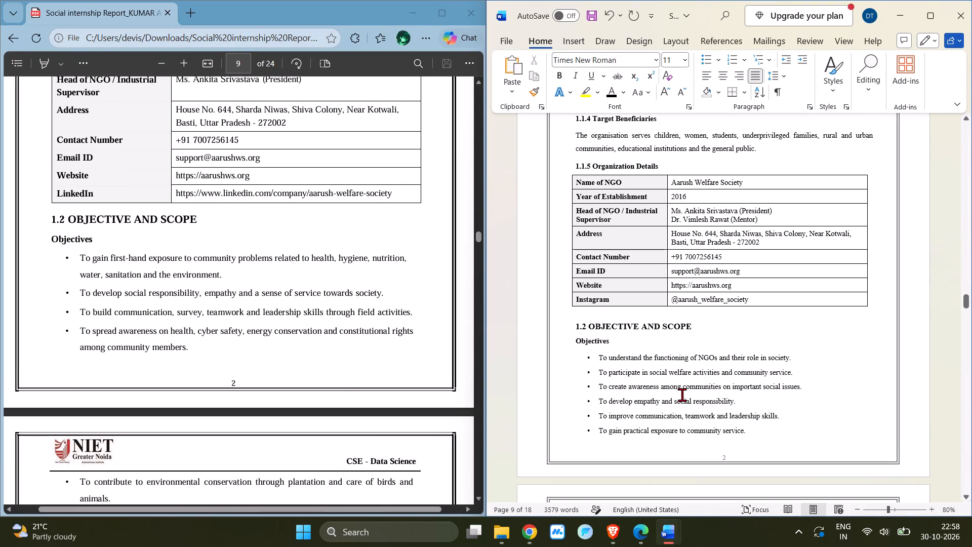
{"action": "scroll", "coordinate": [684, 396], "scroll_direction": "down", "scroll_amount": 4}
{"action": "scroll", "coordinate": [485, 396], "scroll_direction": "down", "scroll_amount": 7}
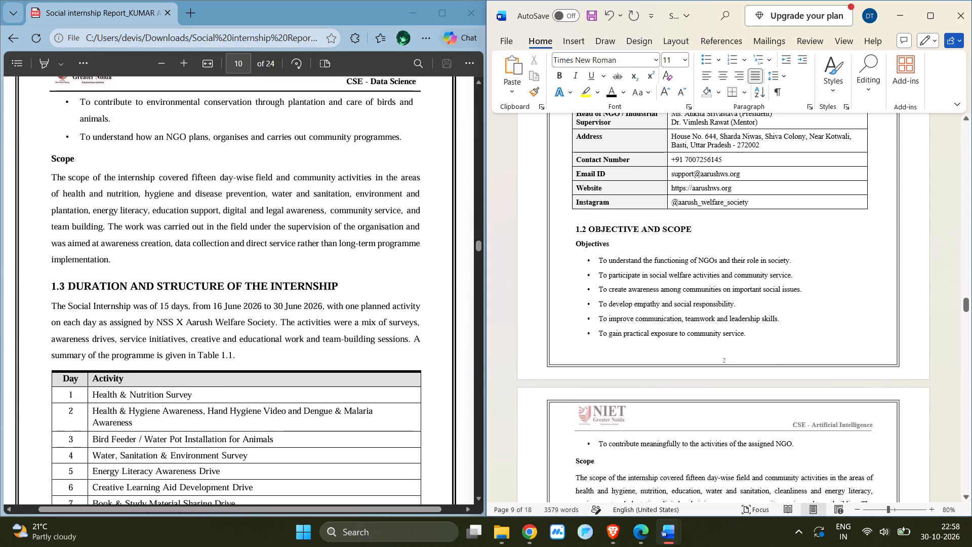
{"action": "scroll", "coordinate": [519, 355], "scroll_direction": "up", "scroll_amount": 1}
{"action": "scroll", "coordinate": [585, 355], "scroll_direction": "down", "scroll_amount": 7}
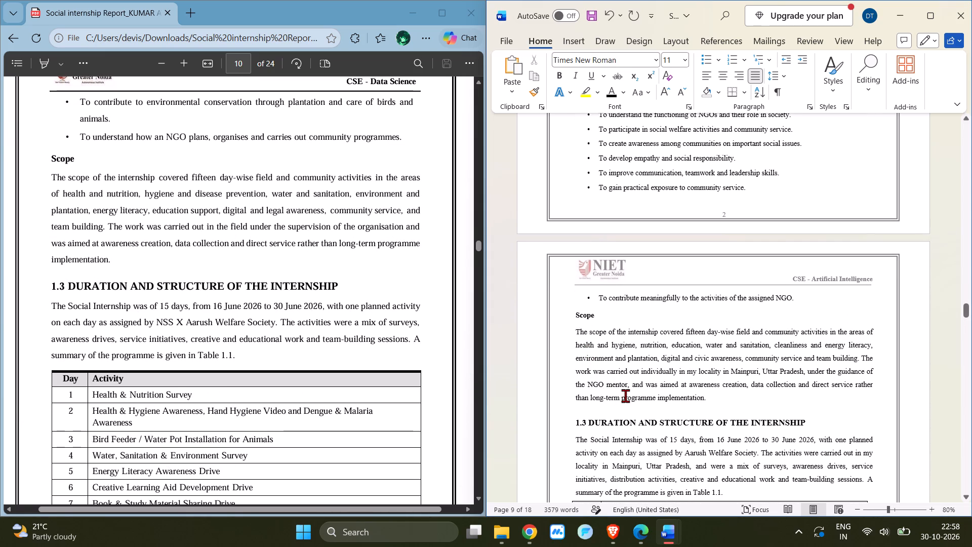
{"action": "scroll", "coordinate": [625, 396], "scroll_direction": "down", "scroll_amount": 3}
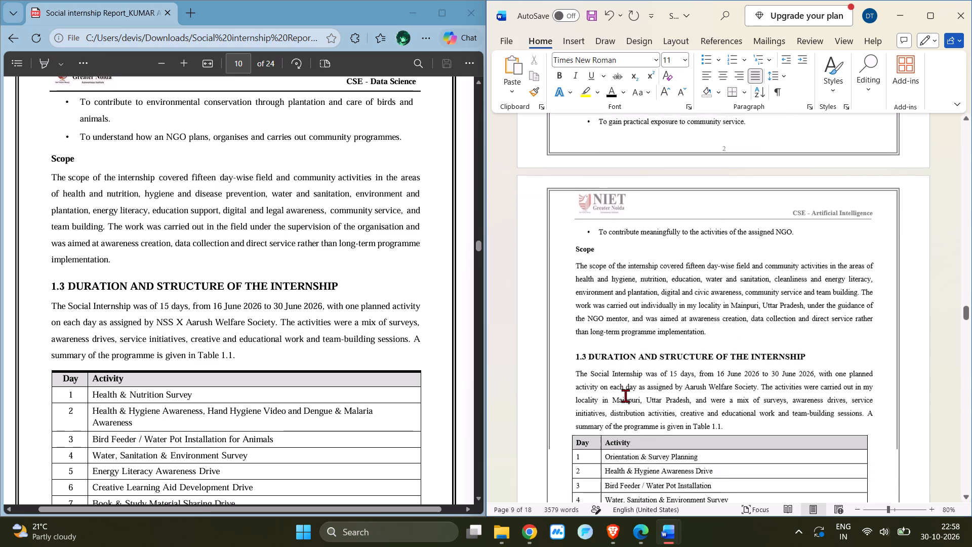
Compare section 1.3's text and its 15-day activity table with the version in the reference PDF.
{"action": "scroll", "coordinate": [625, 396], "scroll_direction": "down", "scroll_amount": 3}
{"action": "scroll", "coordinate": [405, 386], "scroll_direction": "down", "scroll_amount": 4}
{"action": "scroll", "coordinate": [402, 381], "scroll_direction": "up", "scroll_amount": 1}
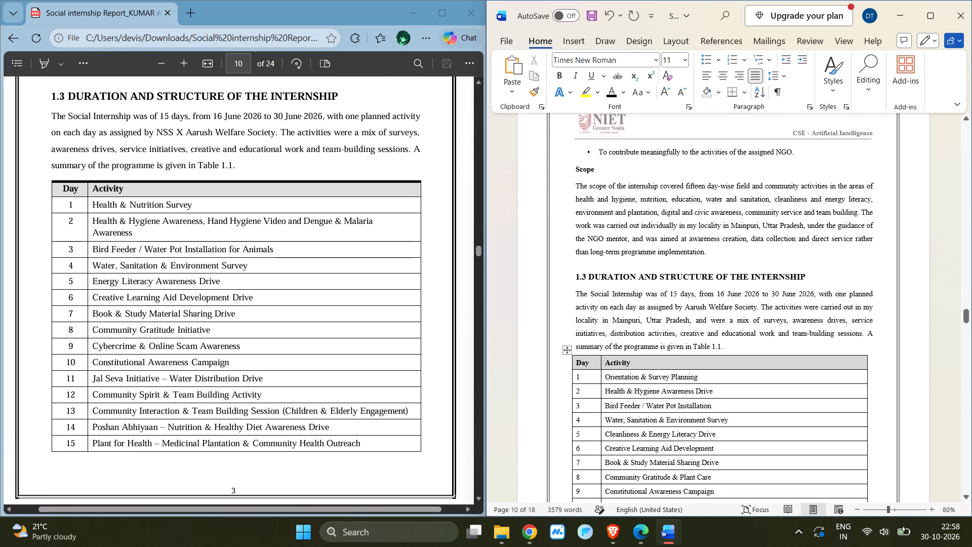
{"action": "scroll", "coordinate": [601, 387], "scroll_direction": "down", "scroll_amount": 5}
{"action": "scroll", "coordinate": [232, 314], "scroll_direction": "down", "scroll_amount": 2}
{"action": "scroll", "coordinate": [327, 326], "scroll_direction": "up", "scroll_amount": 1}
{"action": "scroll", "coordinate": [327, 326], "scroll_direction": "down", "scroll_amount": 1}
{"action": "scroll", "coordinate": [523, 362], "scroll_direction": "down", "scroll_amount": 3}
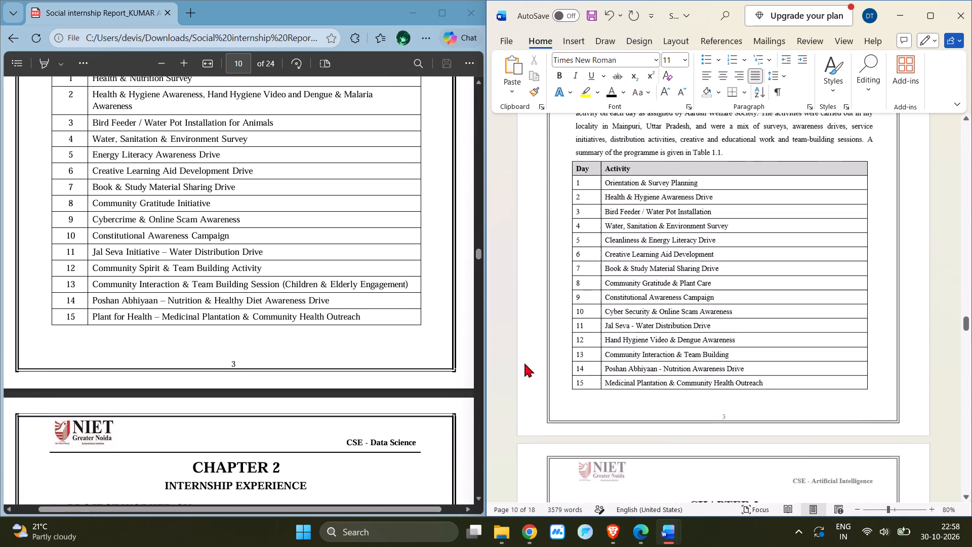
Compare Chapter 2's sections 2.1 Project Worked On and 2.2 Tools and Technology Used with the reference PDF.
{"action": "scroll", "coordinate": [524, 363], "scroll_direction": "down", "scroll_amount": 14}
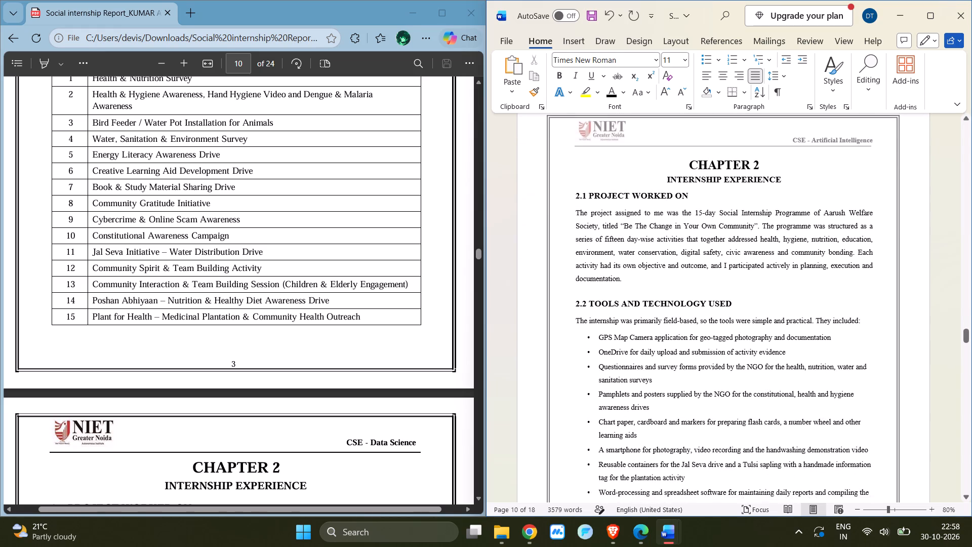
{"action": "scroll", "coordinate": [524, 364], "scroll_direction": "down", "scroll_amount": 1}
{"action": "scroll", "coordinate": [388, 378], "scroll_direction": "down", "scroll_amount": 7}
{"action": "scroll", "coordinate": [375, 365], "scroll_direction": "up", "scroll_amount": 1}
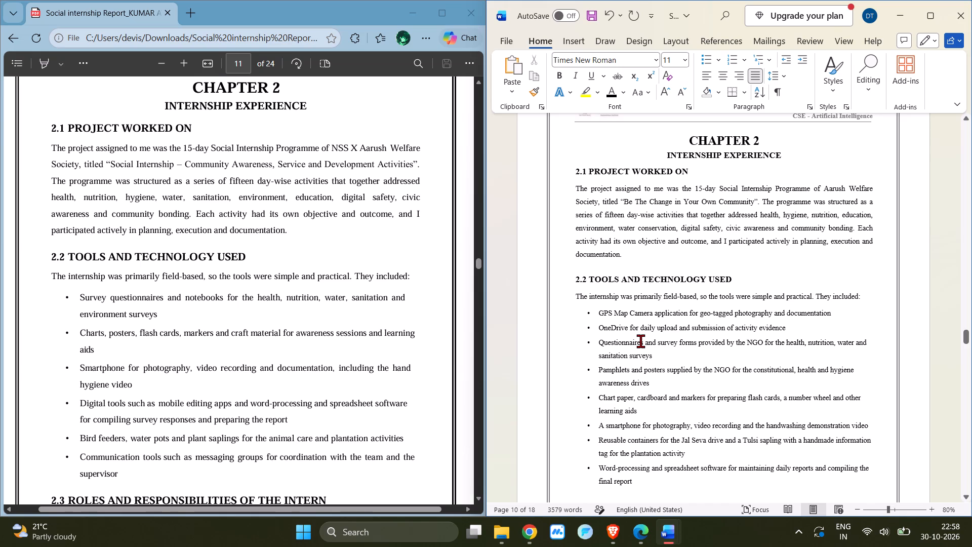
{"action": "scroll", "coordinate": [295, 337], "scroll_direction": "down", "scroll_amount": 3}
{"action": "scroll", "coordinate": [605, 389], "scroll_direction": "down", "scroll_amount": 2}
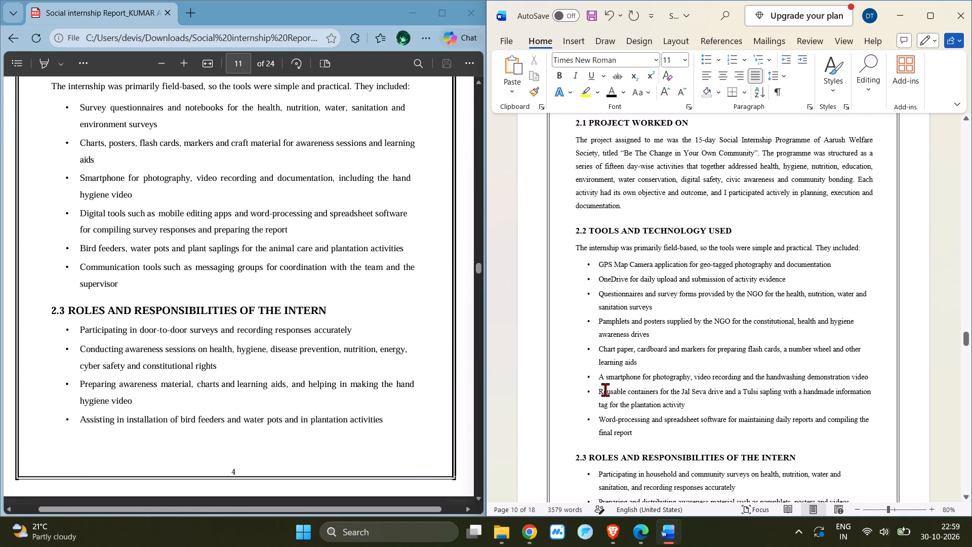
{"action": "scroll", "coordinate": [599, 384], "scroll_direction": "up", "scroll_amount": 1}
{"action": "scroll", "coordinate": [457, 373], "scroll_direction": "up", "scroll_amount": 1}
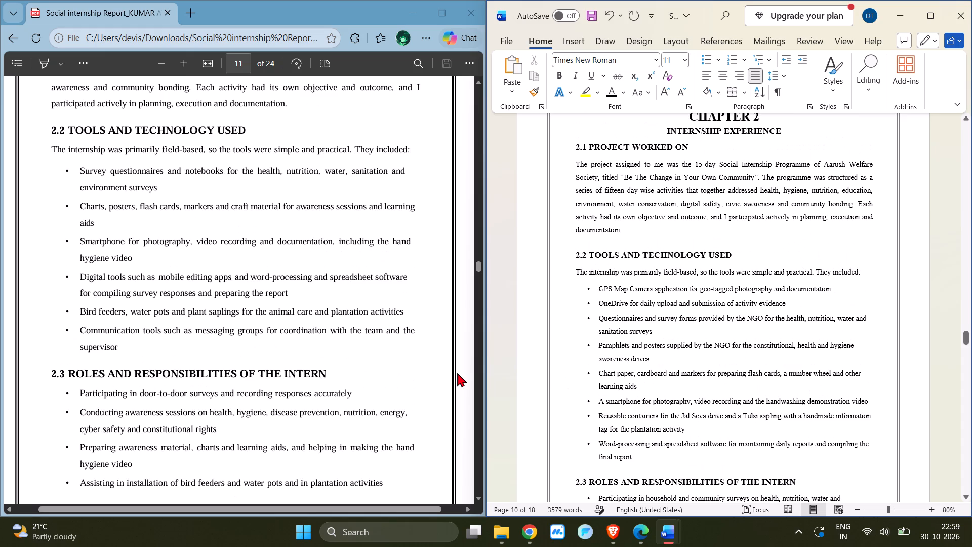
Compare section 2.3's list of intern roles and responsibilities and the start of section 2.4 with the reference PDF.
{"action": "scroll", "coordinate": [457, 373], "scroll_direction": "down", "scroll_amount": 1}
{"action": "scroll", "coordinate": [649, 374], "scroll_direction": "down", "scroll_amount": 3}
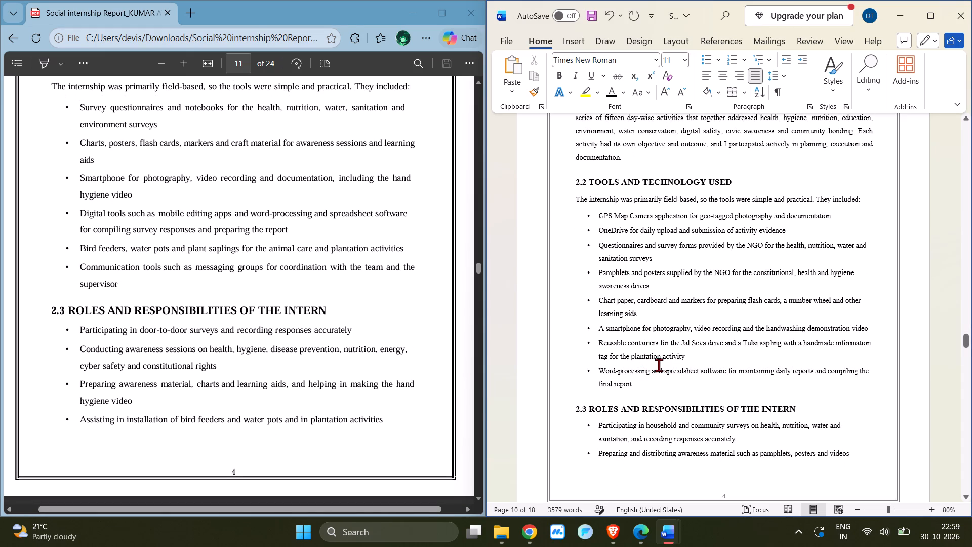
{"action": "scroll", "coordinate": [403, 376], "scroll_direction": "down", "scroll_amount": 2}
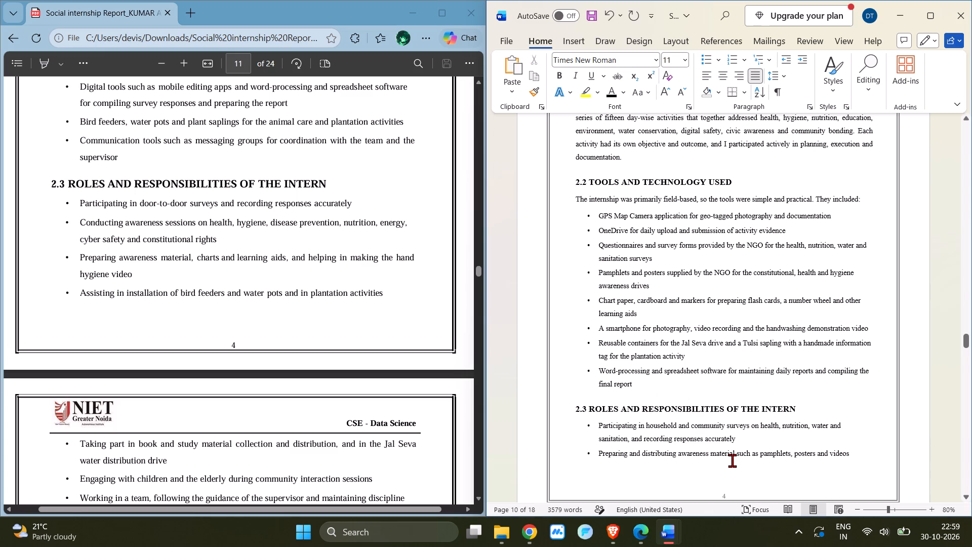
{"action": "scroll", "coordinate": [732, 460], "scroll_direction": "down", "scroll_amount": 7}
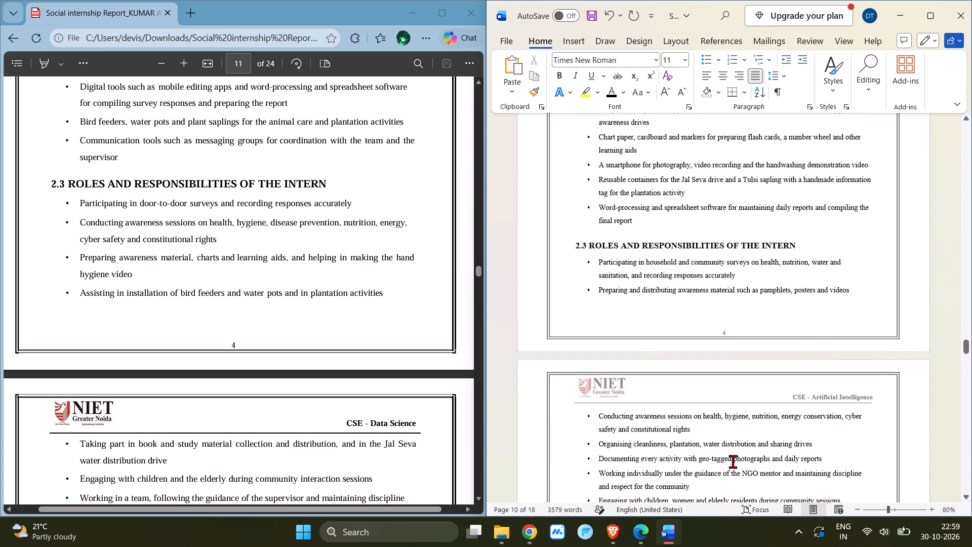
{"action": "scroll", "coordinate": [733, 461], "scroll_direction": "down", "scroll_amount": 3}
{"action": "scroll", "coordinate": [363, 419], "scroll_direction": "down", "scroll_amount": 3}
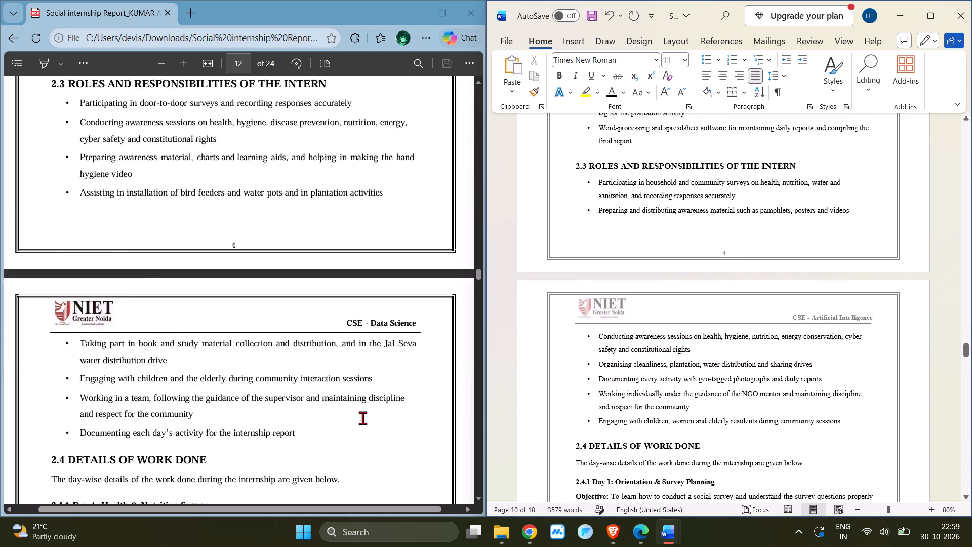
{"action": "scroll", "coordinate": [581, 394], "scroll_direction": "down", "scroll_amount": 5}
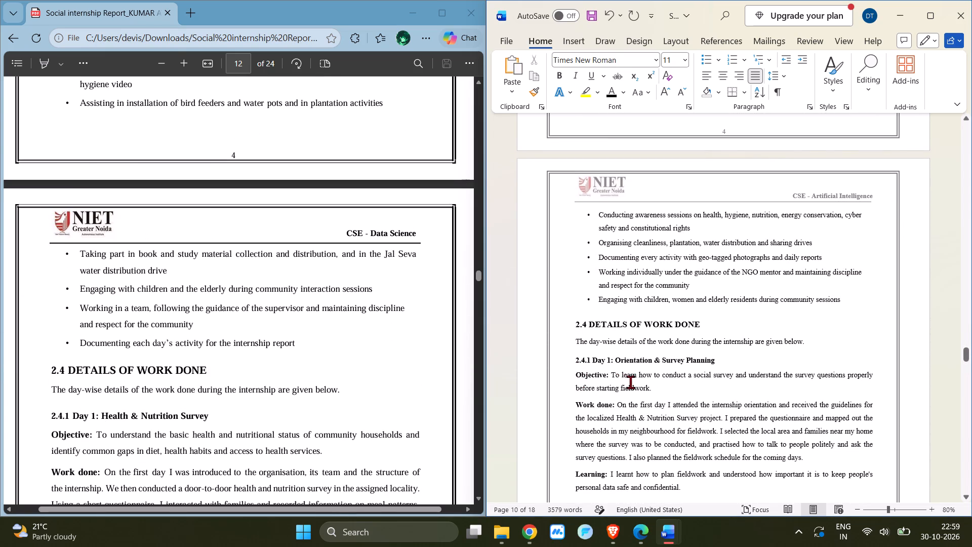
Compare section 2.4.1 Day 1, its work description and photo placement, with the reference PDF.
{"action": "scroll", "coordinate": [637, 380], "scroll_direction": "down", "scroll_amount": 10}
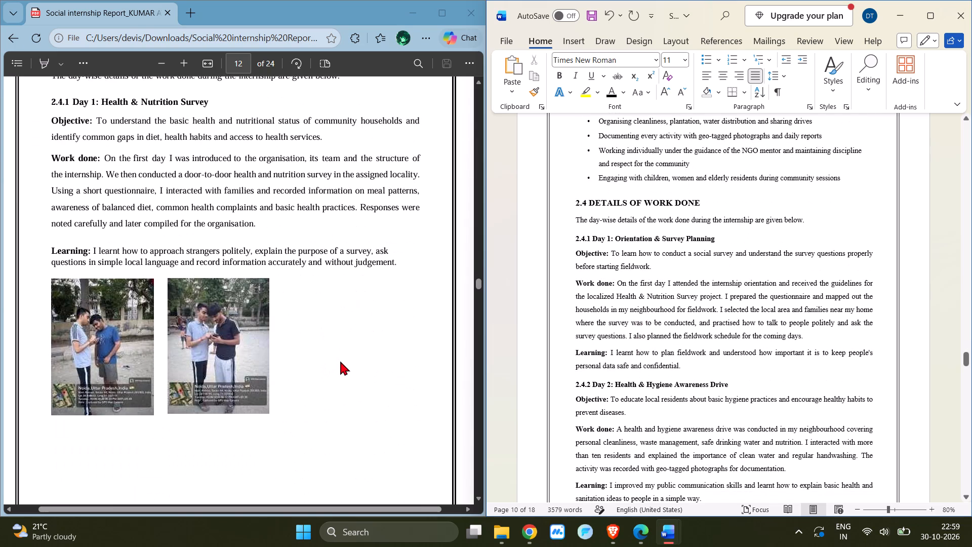
{"action": "left_click", "coordinate": [688, 363]}
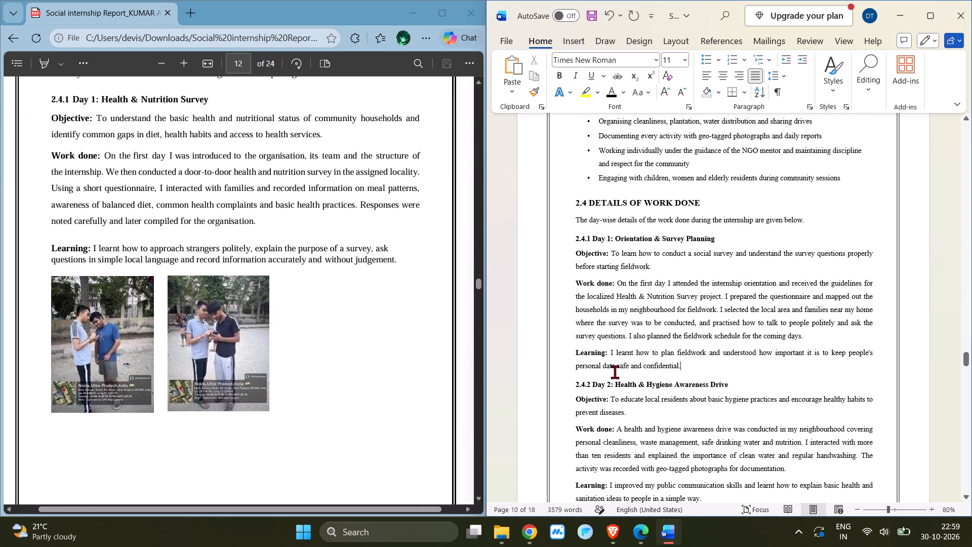
Switch to the Certificate document and close it without saving its changes.
{"action": "left_click", "coordinate": [674, 529]}
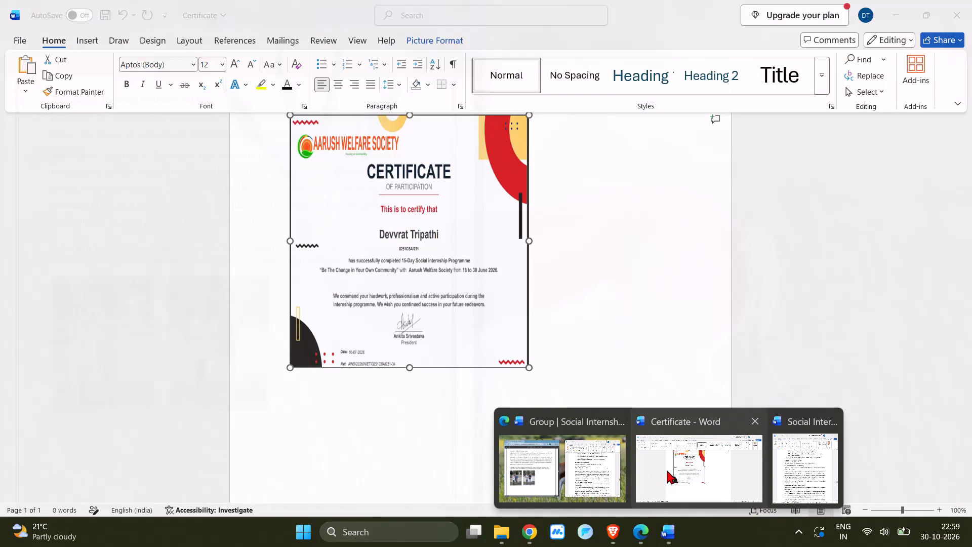
{"action": "left_click", "coordinate": [667, 470]}
{"action": "left_click", "coordinate": [971, 0]}
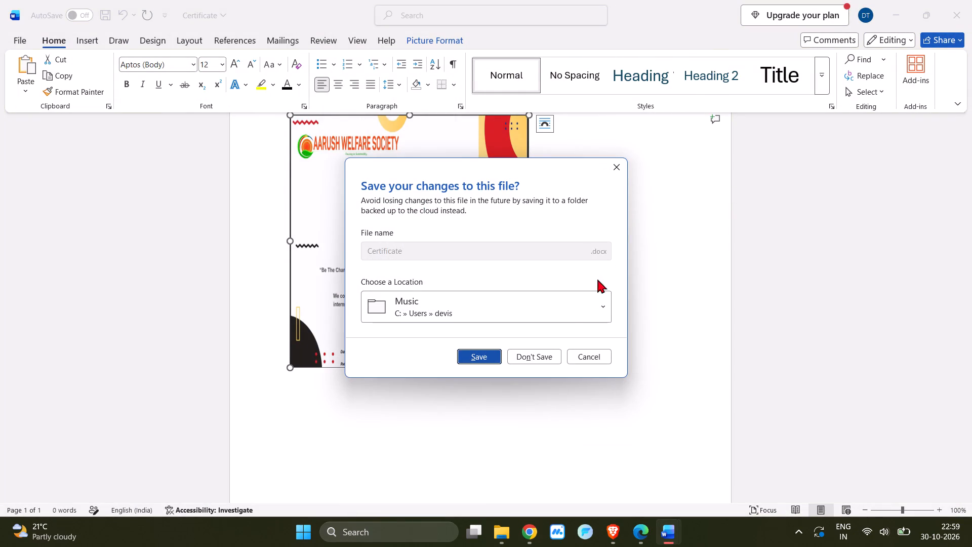
{"action": "left_click", "coordinate": [541, 357]}
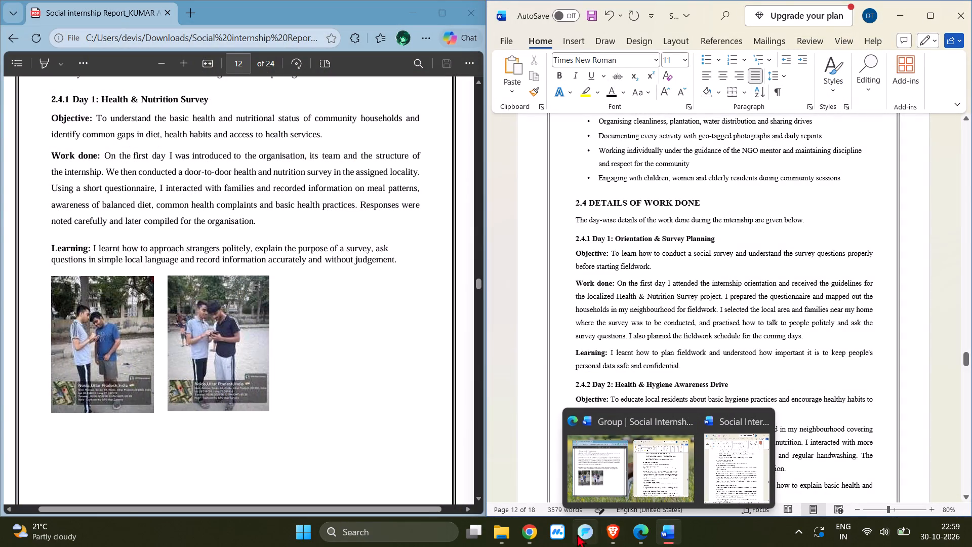
Look through the Downloads folder in File Explorer for the social internship files.
{"action": "left_click", "coordinate": [629, 532]}
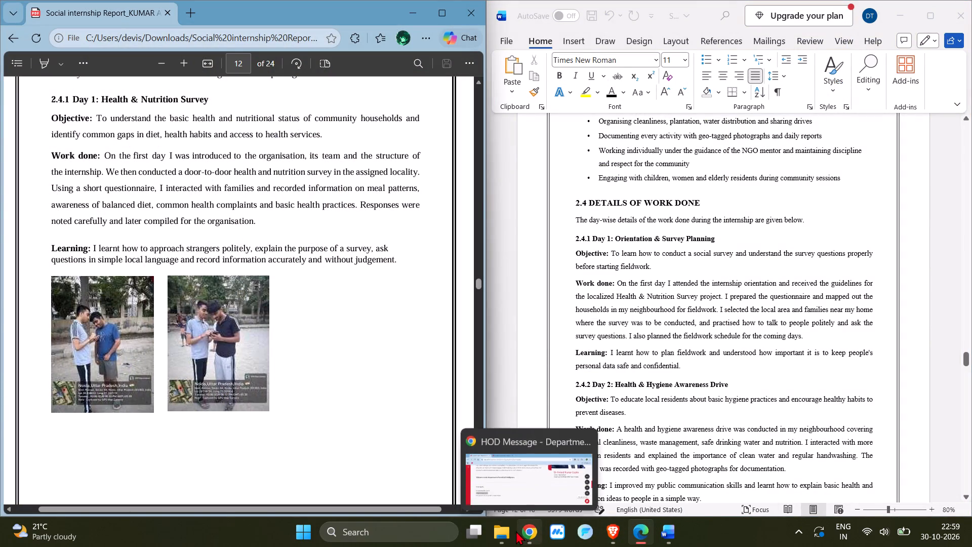
{"action": "left_click", "coordinate": [504, 525]}
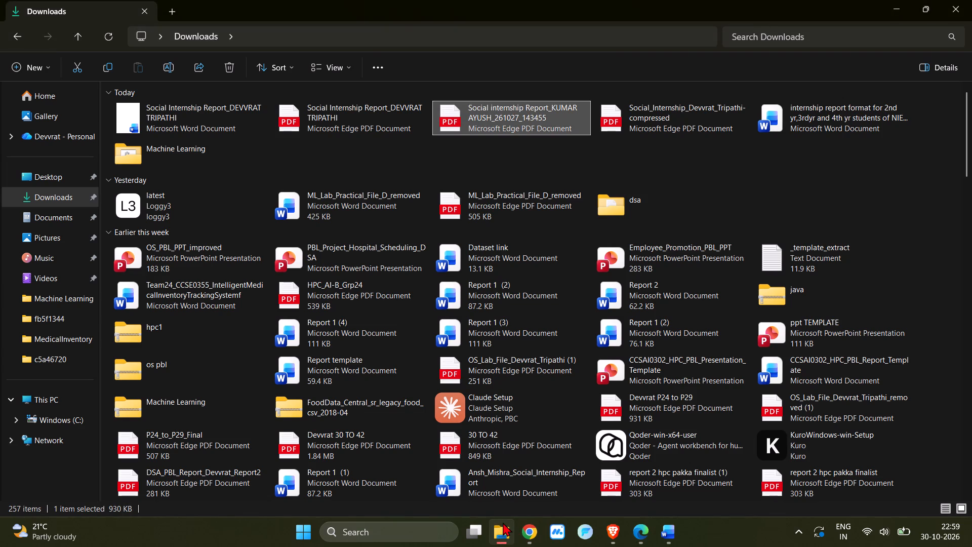
{"action": "left_click_drag", "start_coordinate": [964, 127], "coordinate": [966, 351]}
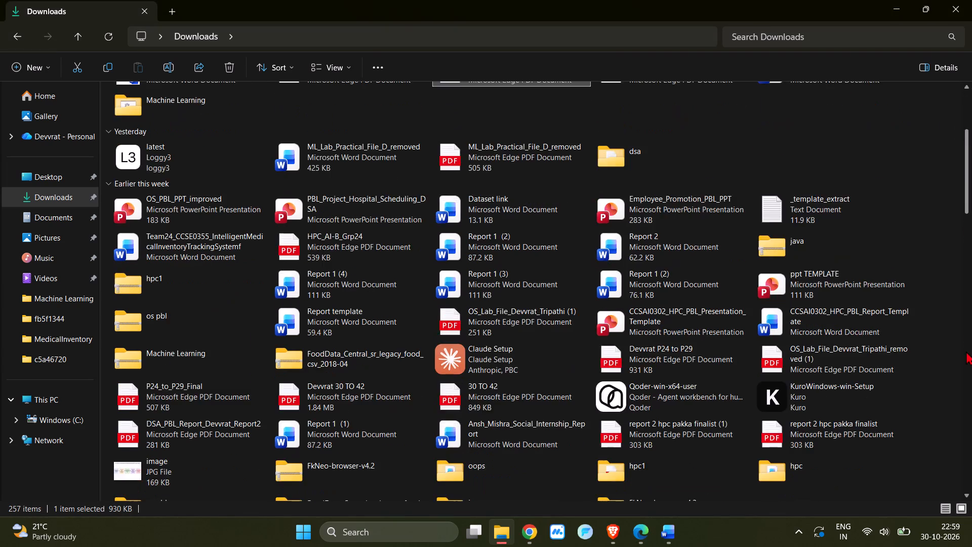
{"action": "left_click_drag", "start_coordinate": [966, 351], "coordinate": [968, 484]}
{"action": "scroll", "coordinate": [811, 390], "scroll_direction": "up", "scroll_amount": 6}
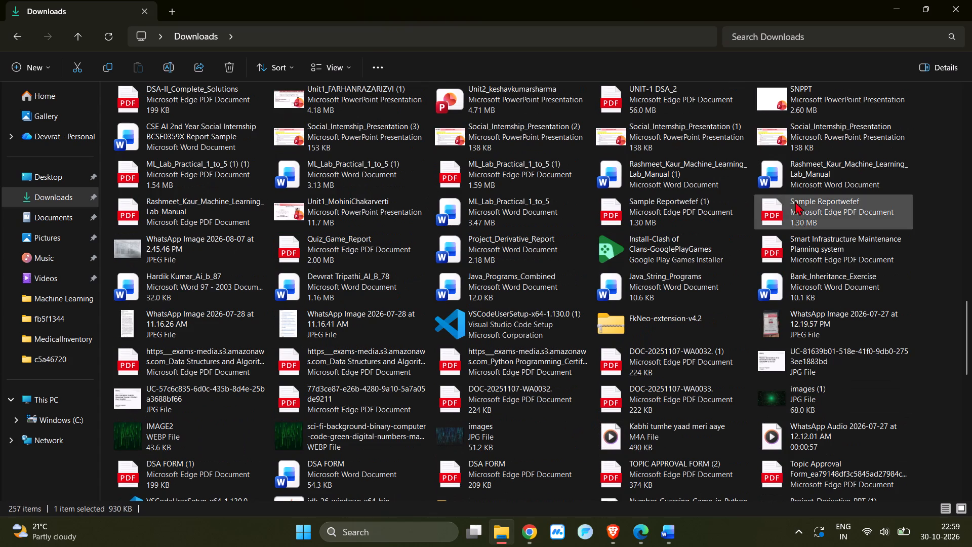
{"action": "scroll", "coordinate": [652, 187], "scroll_direction": "up", "scroll_amount": 2}
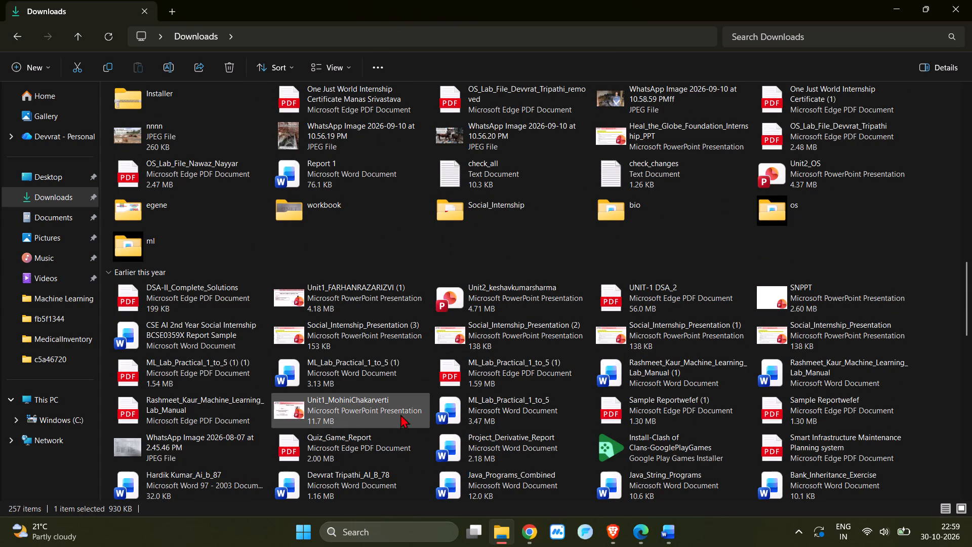
{"action": "scroll", "coordinate": [361, 339], "scroll_direction": "down", "scroll_amount": 2}
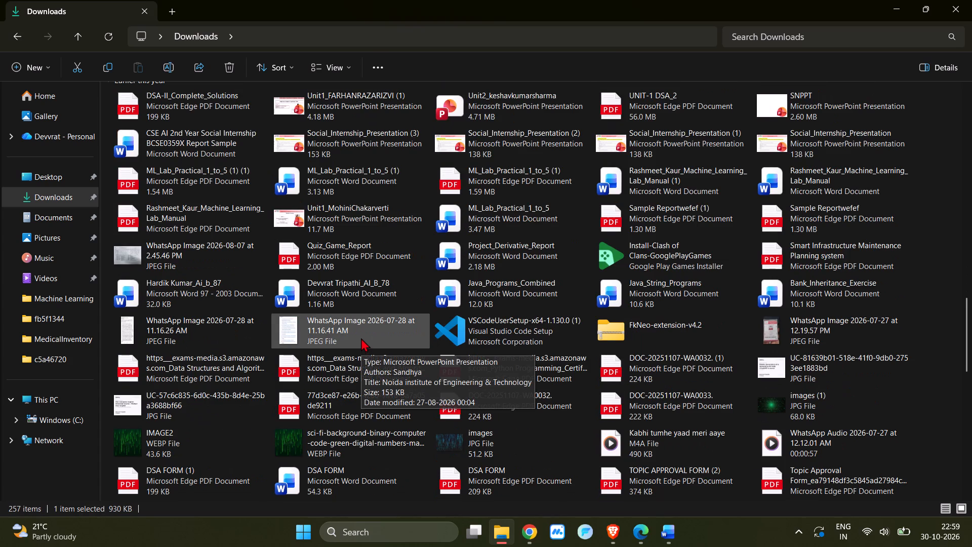
{"action": "scroll", "coordinate": [362, 335], "scroll_direction": "up", "scroll_amount": 5}
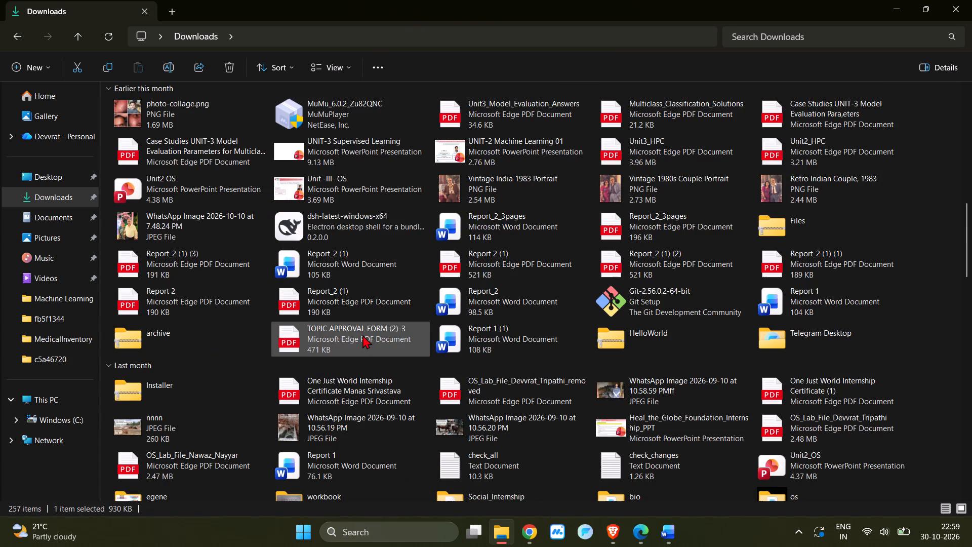
Find the Word document Social_Internship_Report_Format (1) in the Downloads folder and open it.
{"action": "scroll", "coordinate": [362, 335], "scroll_direction": "up", "scroll_amount": 1}
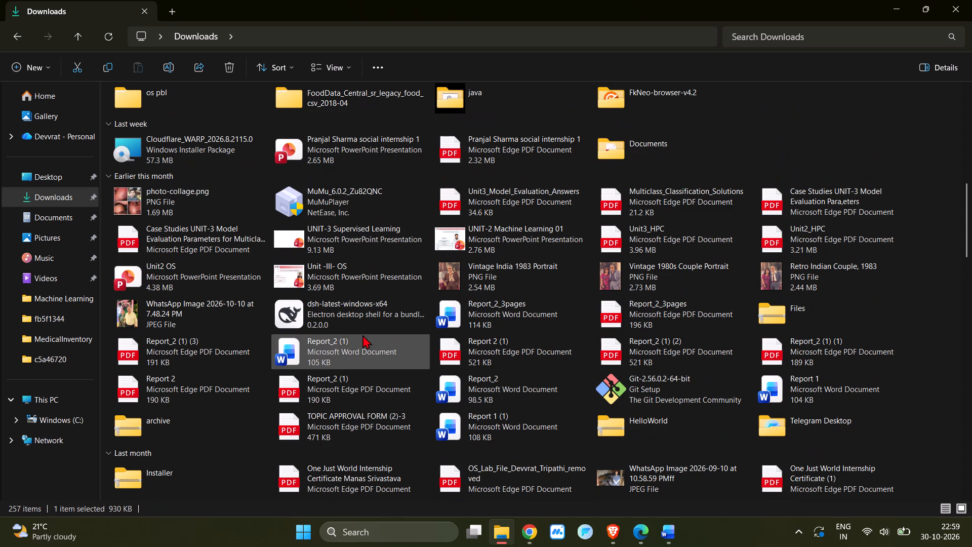
{"action": "scroll", "coordinate": [362, 335], "scroll_direction": "down", "scroll_amount": 4}
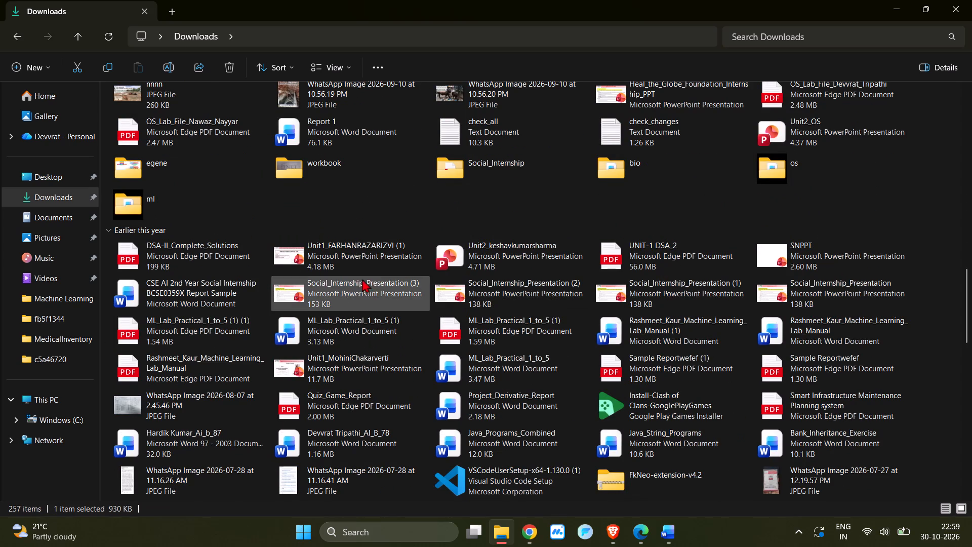
{"action": "scroll", "coordinate": [251, 298], "scroll_direction": "down", "scroll_amount": 2}
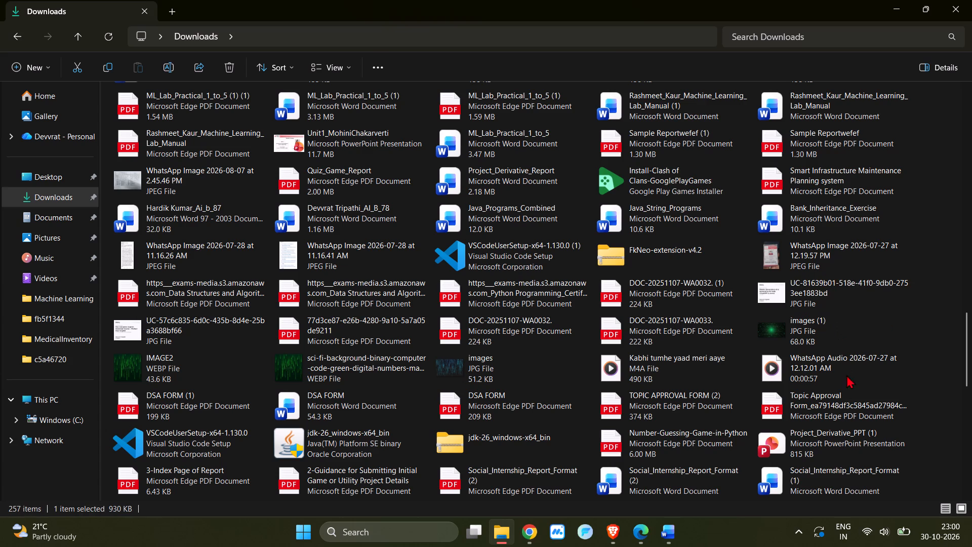
{"action": "double_click", "coordinate": [862, 482]}
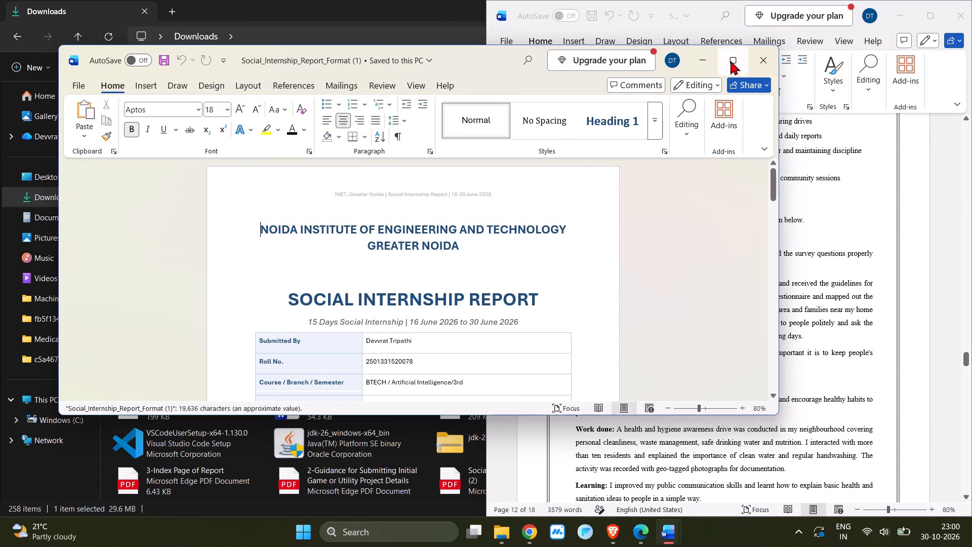
Return to the File Explorer window showing Downloads and close it.
{"action": "left_click", "coordinate": [444, 24]}
{"action": "left_click", "coordinate": [971, 0]}
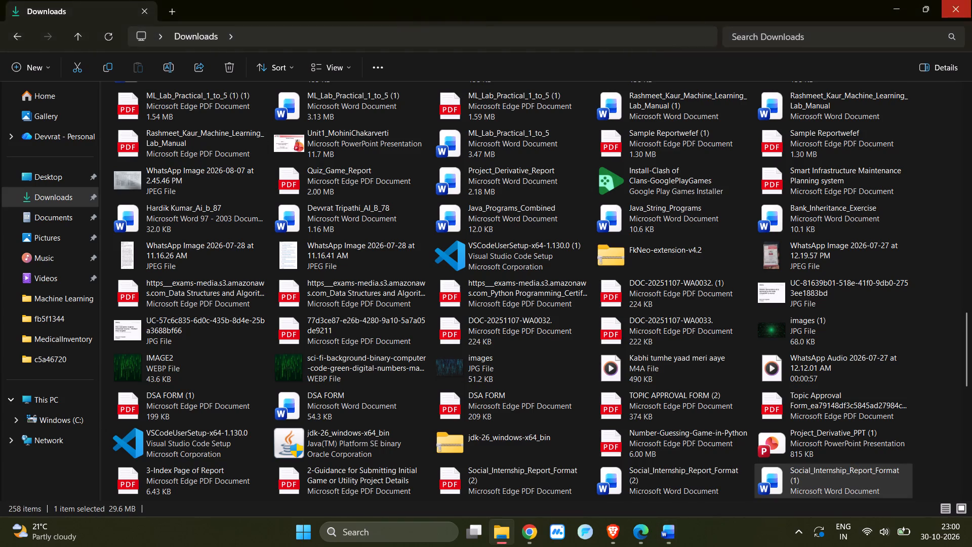
Tile the Social_Internship_Report_Format (1) document above the social internship report, with both beside the reference PDF.
{"action": "left_click_drag", "start_coordinate": [476, 63], "coordinate": [559, 213]}
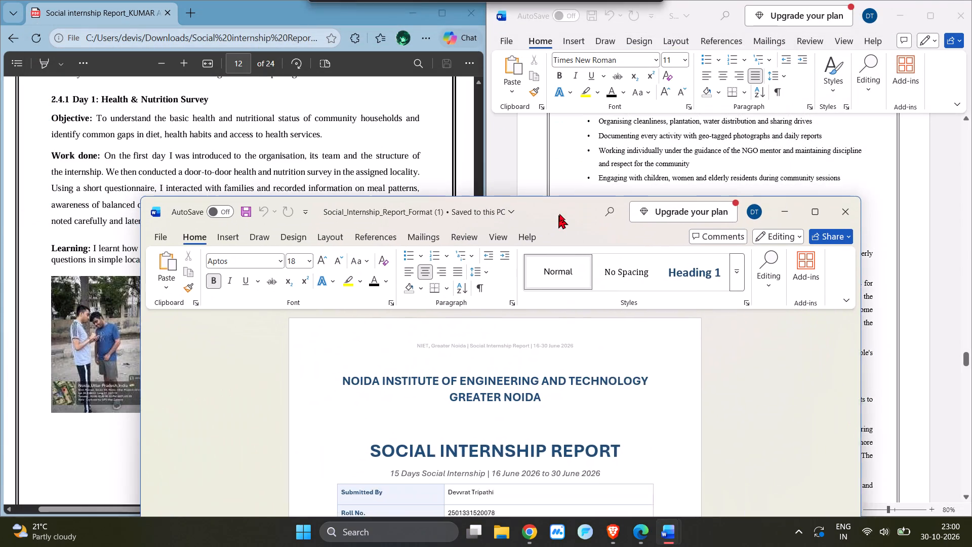
{"action": "left_click_drag", "start_coordinate": [559, 213], "coordinate": [339, 34]}
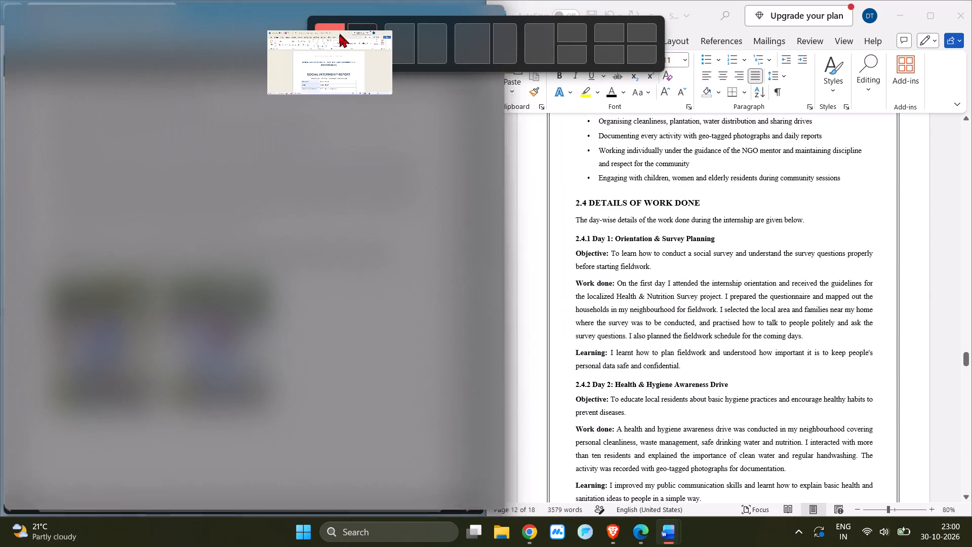
{"action": "left_click_drag", "start_coordinate": [339, 34], "coordinate": [546, 44]}
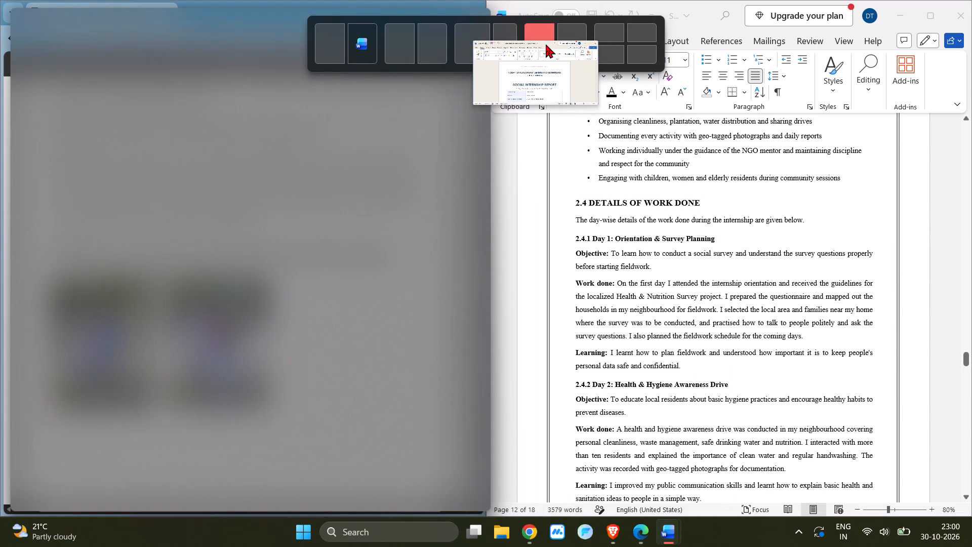
{"action": "left_click_drag", "start_coordinate": [546, 44], "coordinate": [570, 35]}
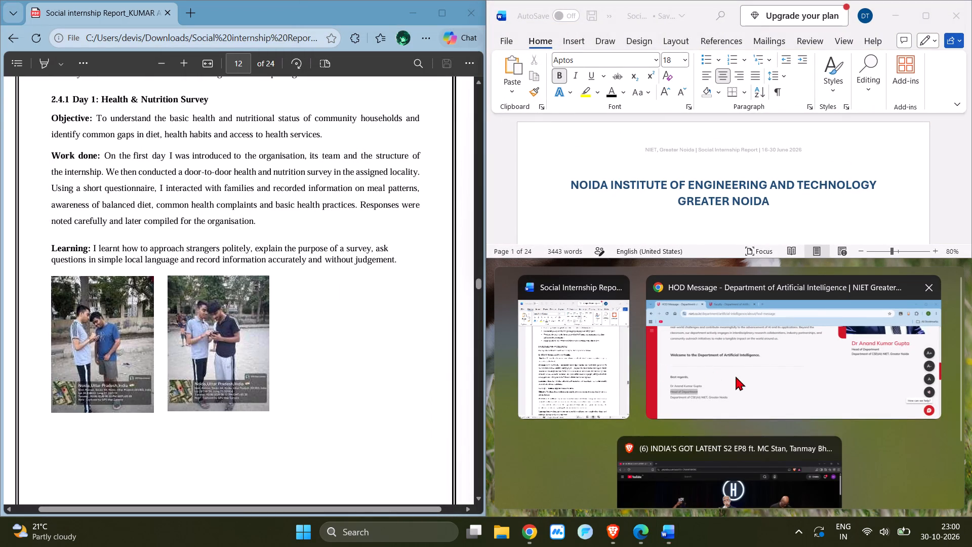
{"action": "left_click", "coordinate": [598, 377]}
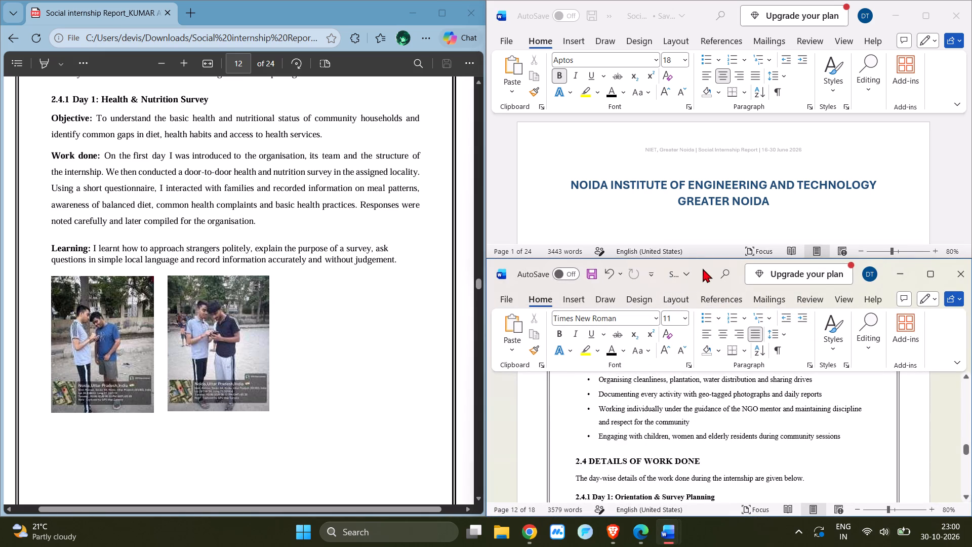
Tile the report beside the Social_Internship_Report_Format document, with the reference PDF below that document.
{"action": "left_click_drag", "start_coordinate": [704, 268], "coordinate": [152, 185]}
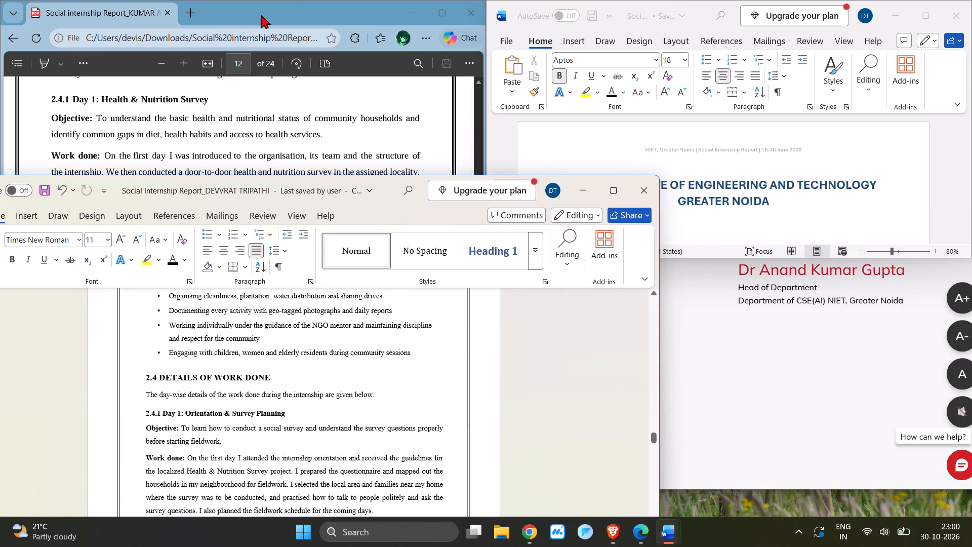
{"action": "left_click_drag", "start_coordinate": [261, 15], "coordinate": [577, 60]}
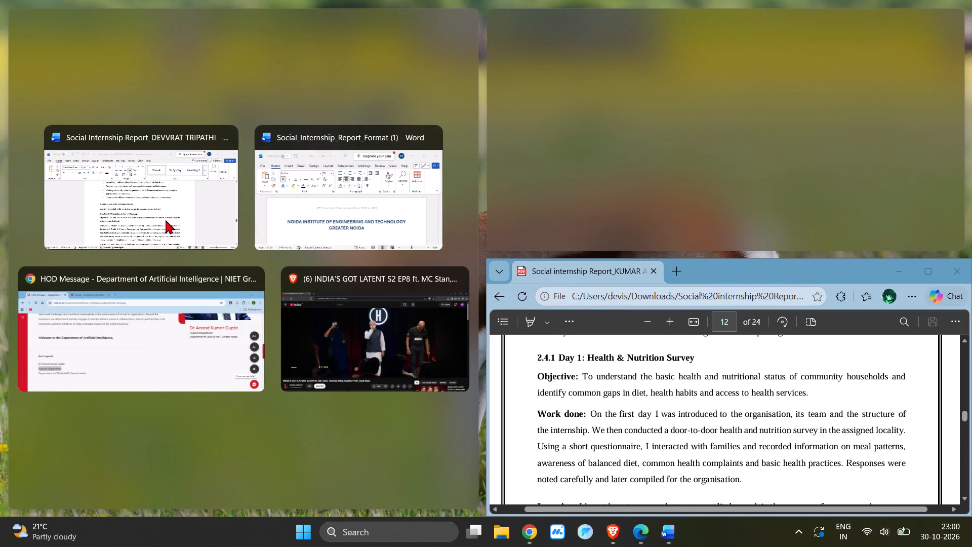
{"action": "left_click", "coordinate": [166, 220]}
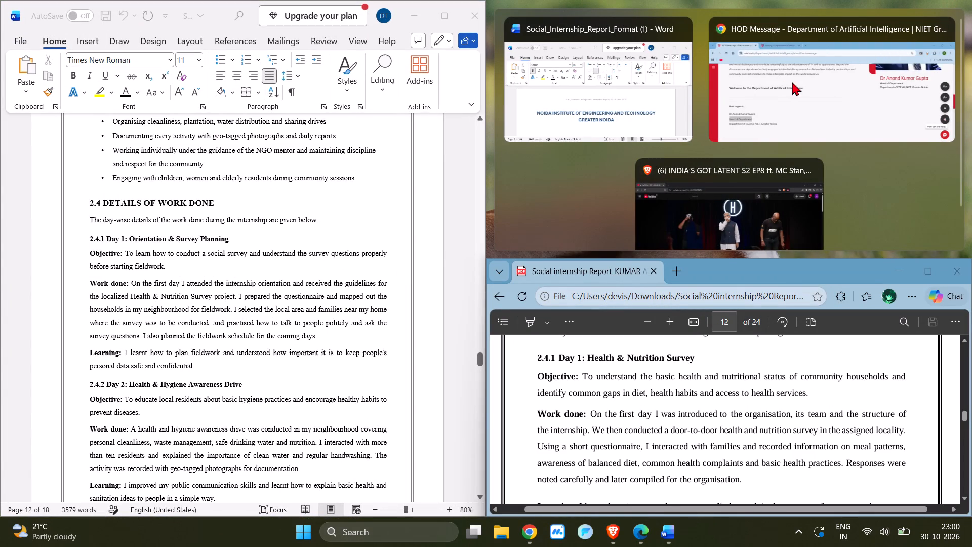
{"action": "left_click", "coordinate": [571, 107]}
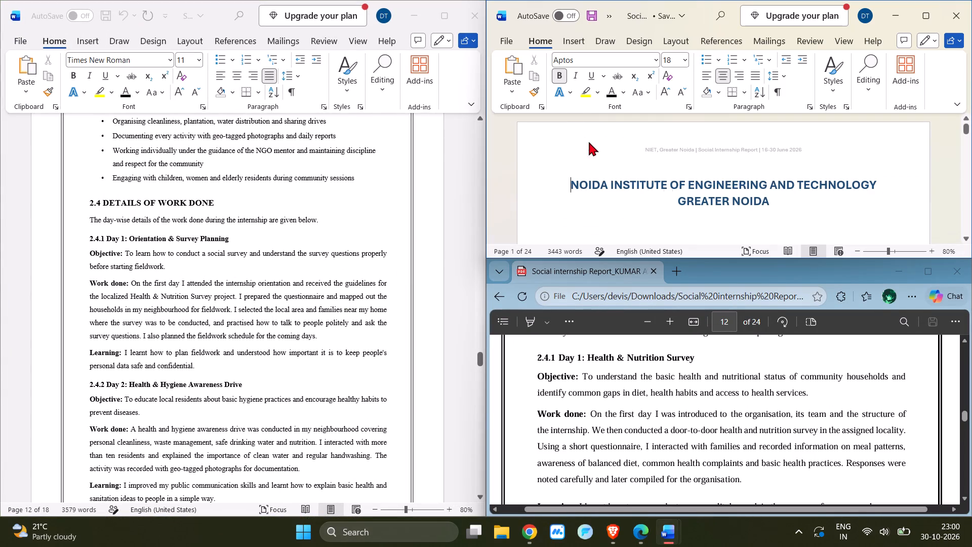
Search the Social_Internship_Report_Format document for the first geo-tagged photos in its Daily Work Report.
{"action": "scroll", "coordinate": [679, 200], "scroll_direction": "down", "scroll_amount": 11}
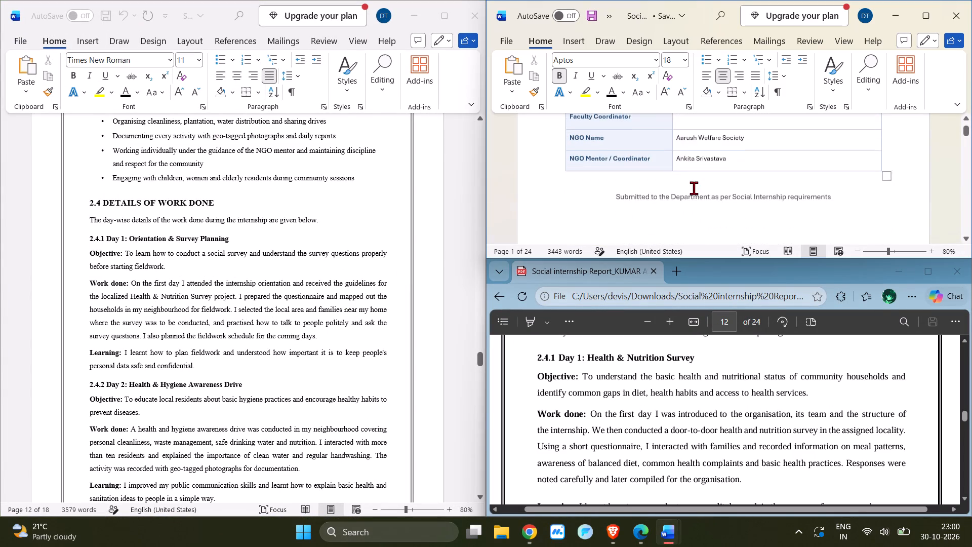
{"action": "scroll", "coordinate": [694, 188], "scroll_direction": "down", "scroll_amount": 1}
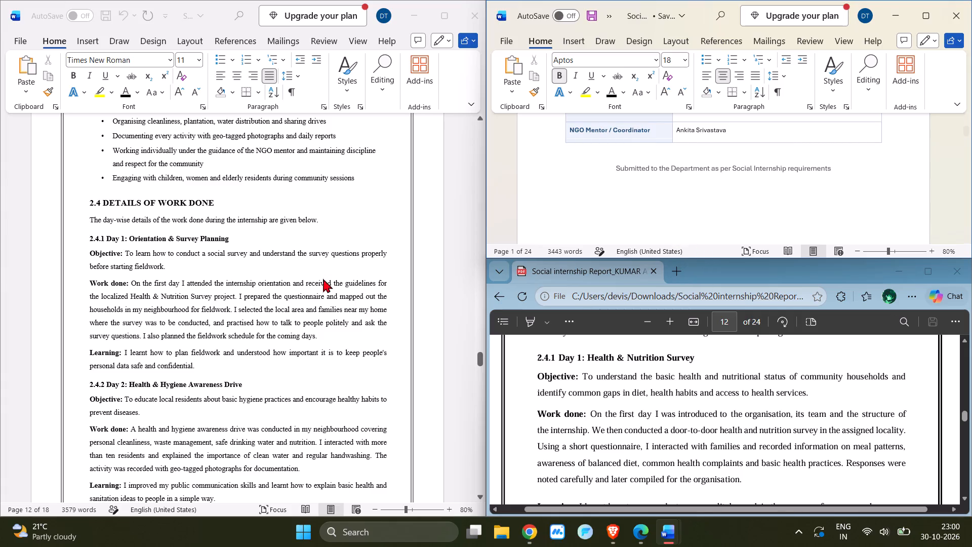
{"action": "scroll", "coordinate": [326, 277], "scroll_direction": "up", "scroll_amount": 2}
{"action": "scroll", "coordinate": [332, 273], "scroll_direction": "down", "scroll_amount": 2}
{"action": "scroll", "coordinate": [676, 204], "scroll_direction": "down", "scroll_amount": 7}
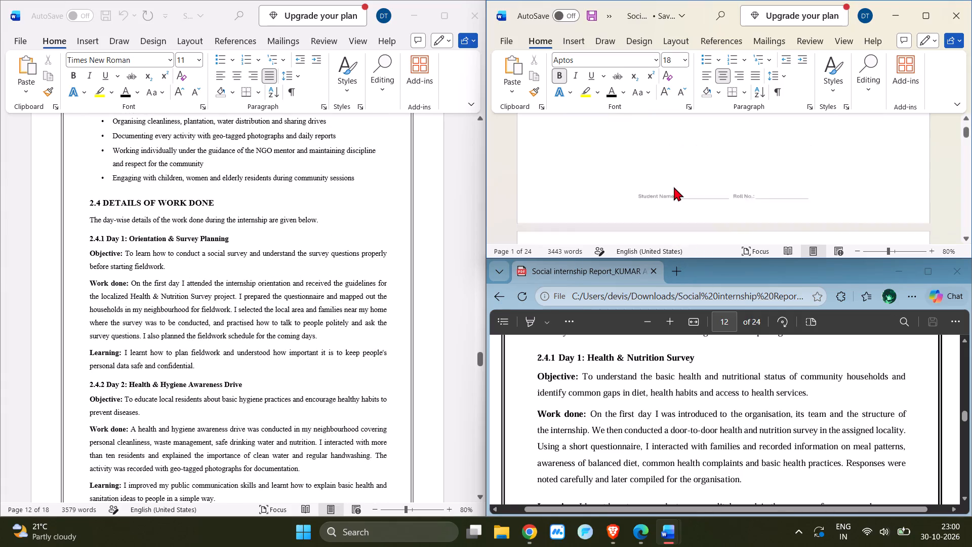
{"action": "scroll", "coordinate": [674, 187], "scroll_direction": "down", "scroll_amount": 20}
{"action": "scroll", "coordinate": [674, 187], "scroll_direction": "down", "scroll_amount": 14}
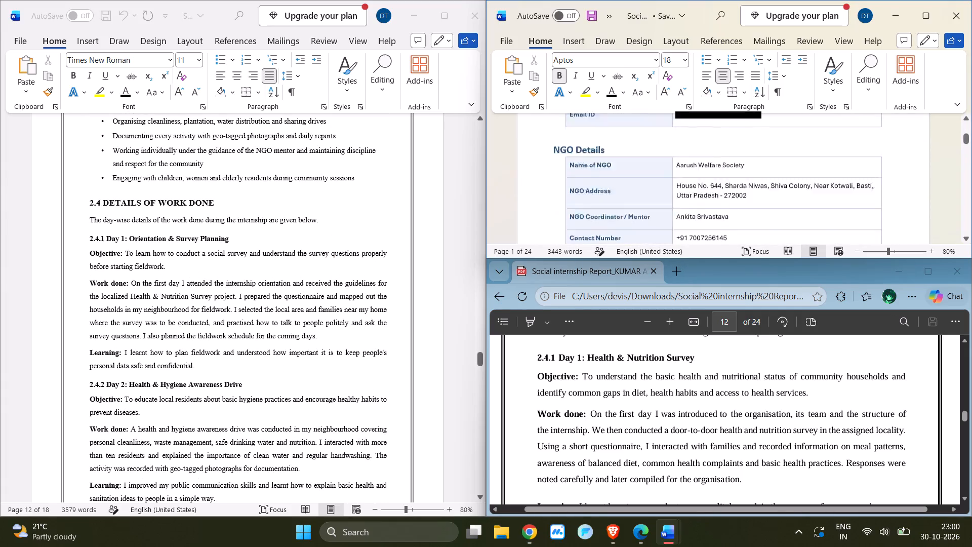
{"action": "scroll", "coordinate": [678, 169], "scroll_direction": "down", "scroll_amount": 7}
{"action": "scroll", "coordinate": [678, 169], "scroll_direction": "up", "scroll_amount": 1}
{"action": "scroll", "coordinate": [678, 169], "scroll_direction": "down", "scroll_amount": 12}
{"action": "scroll", "coordinate": [689, 164], "scroll_direction": "down", "scroll_amount": 9}
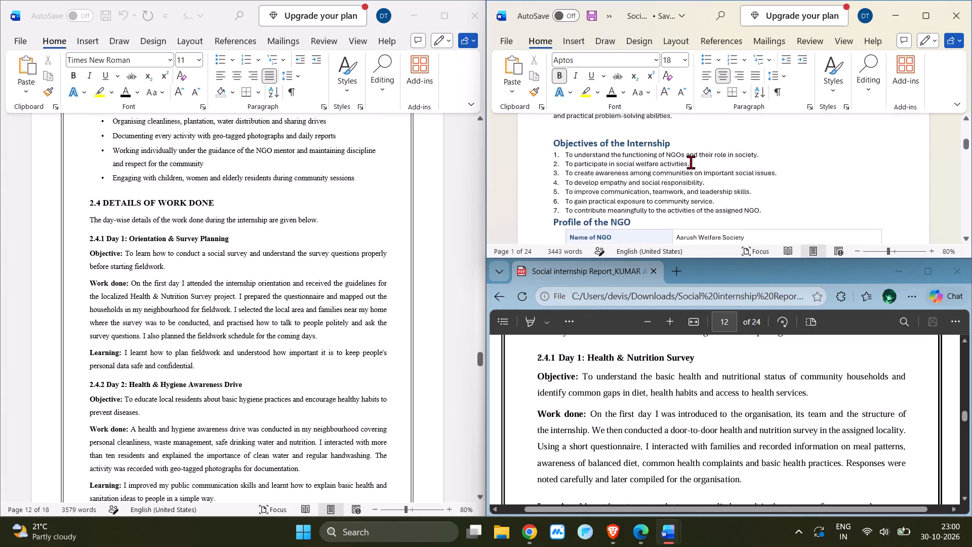
{"action": "scroll", "coordinate": [691, 162], "scroll_direction": "down", "scroll_amount": 18}
{"action": "scroll", "coordinate": [692, 151], "scroll_direction": "up", "scroll_amount": 1}
{"action": "scroll", "coordinate": [692, 151], "scroll_direction": "down", "scroll_amount": 10}
{"action": "scroll", "coordinate": [692, 151], "scroll_direction": "up", "scroll_amount": 1}
{"action": "scroll", "coordinate": [692, 151], "scroll_direction": "down", "scroll_amount": 3}
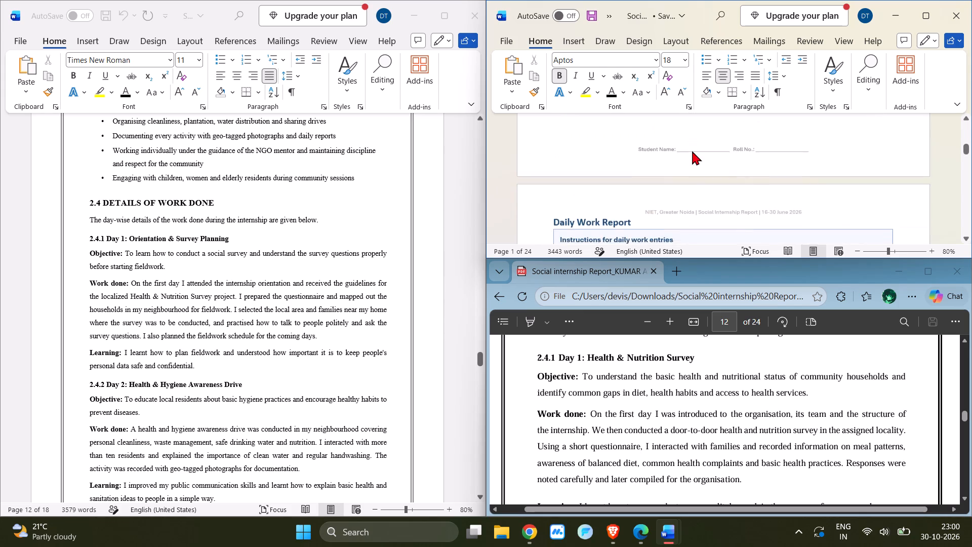
{"action": "scroll", "coordinate": [692, 151], "scroll_direction": "down", "scroll_amount": 20}
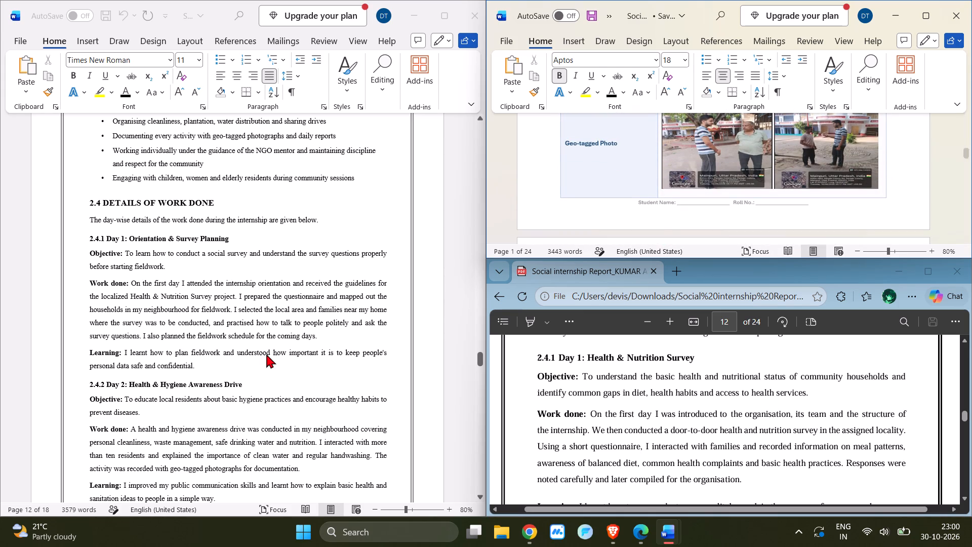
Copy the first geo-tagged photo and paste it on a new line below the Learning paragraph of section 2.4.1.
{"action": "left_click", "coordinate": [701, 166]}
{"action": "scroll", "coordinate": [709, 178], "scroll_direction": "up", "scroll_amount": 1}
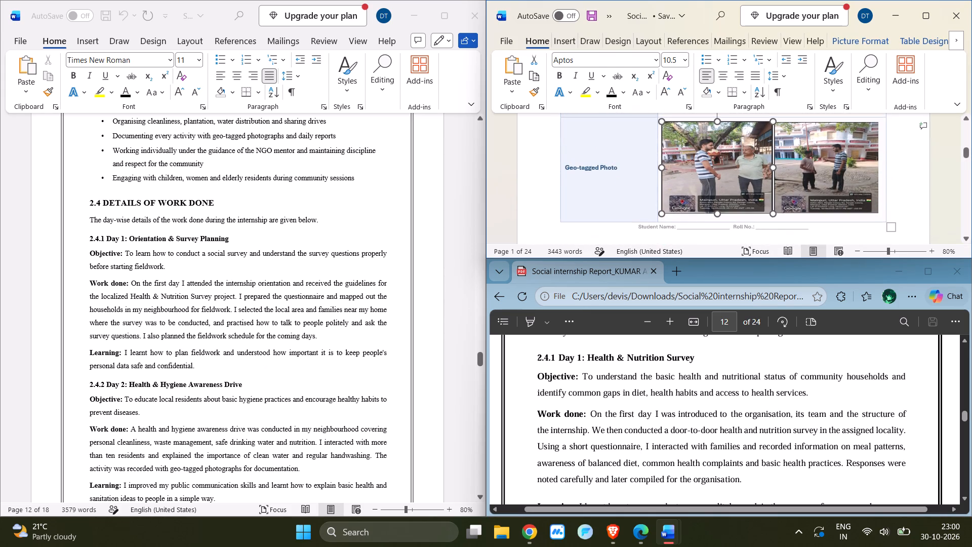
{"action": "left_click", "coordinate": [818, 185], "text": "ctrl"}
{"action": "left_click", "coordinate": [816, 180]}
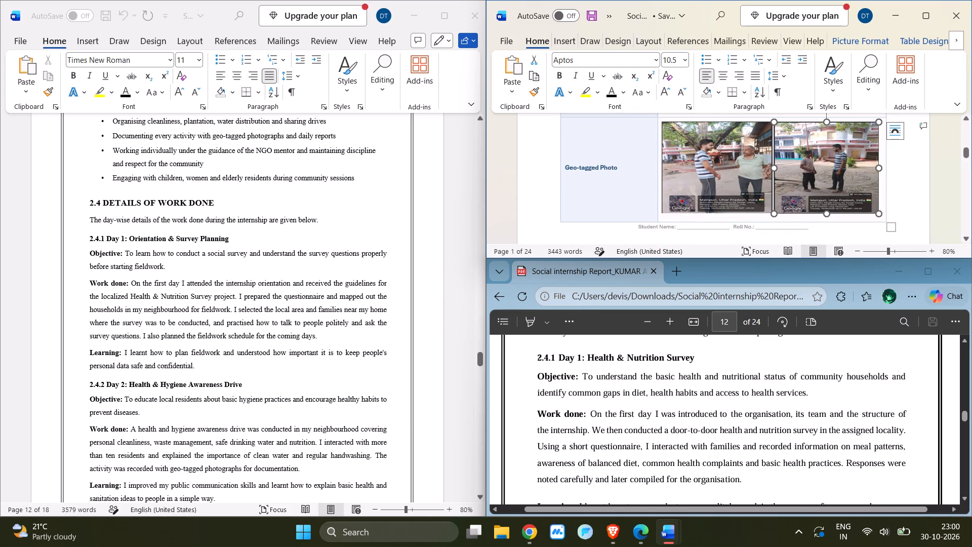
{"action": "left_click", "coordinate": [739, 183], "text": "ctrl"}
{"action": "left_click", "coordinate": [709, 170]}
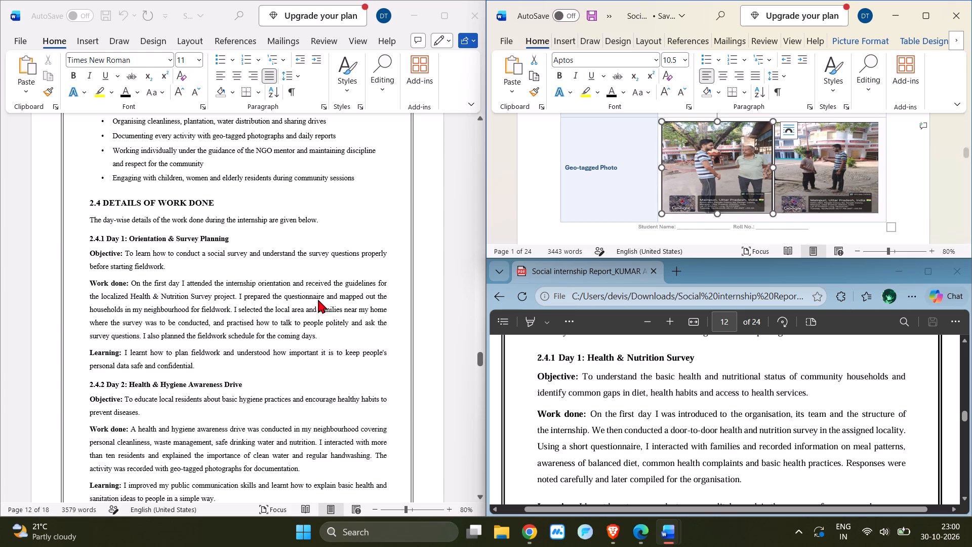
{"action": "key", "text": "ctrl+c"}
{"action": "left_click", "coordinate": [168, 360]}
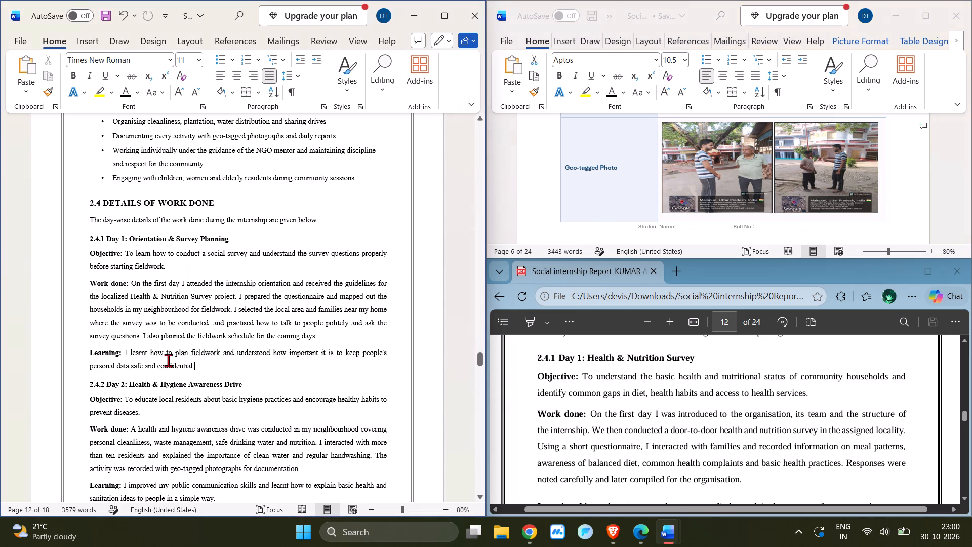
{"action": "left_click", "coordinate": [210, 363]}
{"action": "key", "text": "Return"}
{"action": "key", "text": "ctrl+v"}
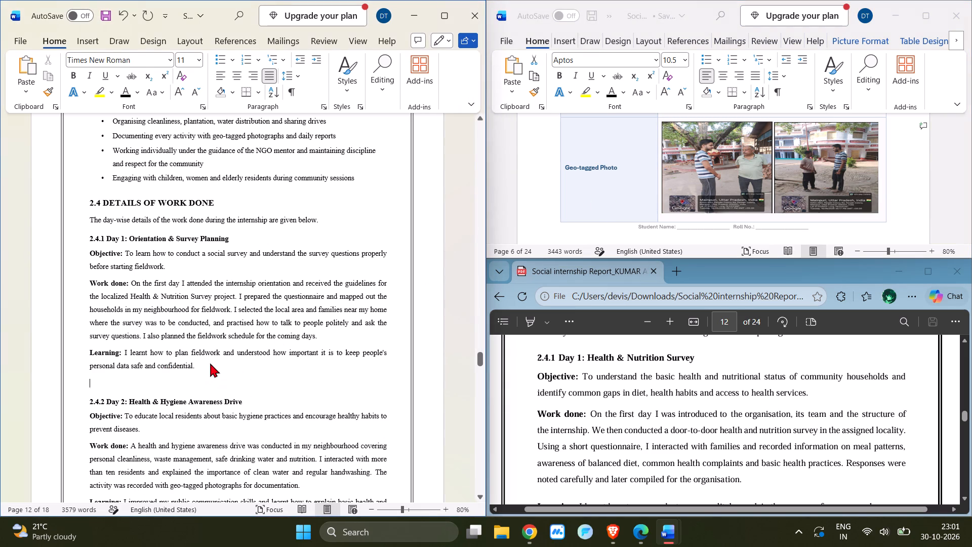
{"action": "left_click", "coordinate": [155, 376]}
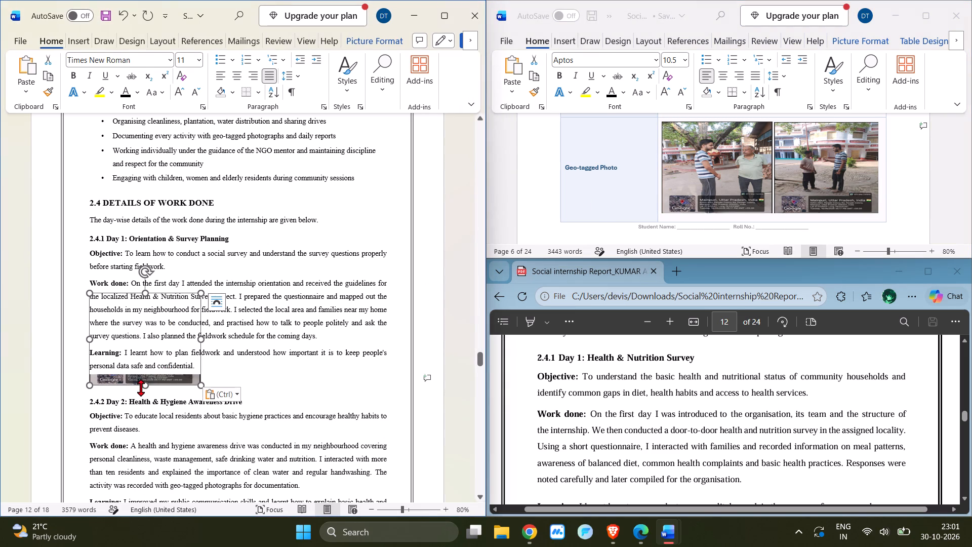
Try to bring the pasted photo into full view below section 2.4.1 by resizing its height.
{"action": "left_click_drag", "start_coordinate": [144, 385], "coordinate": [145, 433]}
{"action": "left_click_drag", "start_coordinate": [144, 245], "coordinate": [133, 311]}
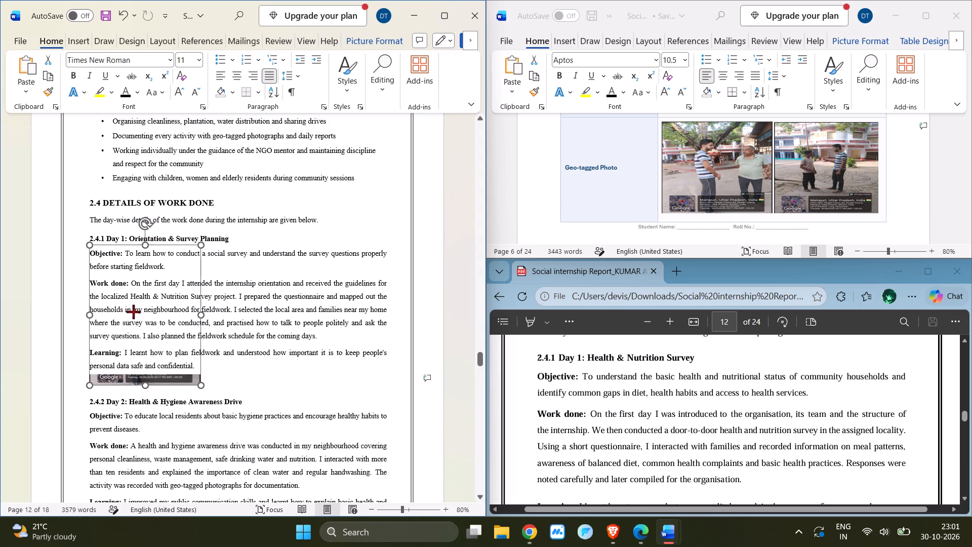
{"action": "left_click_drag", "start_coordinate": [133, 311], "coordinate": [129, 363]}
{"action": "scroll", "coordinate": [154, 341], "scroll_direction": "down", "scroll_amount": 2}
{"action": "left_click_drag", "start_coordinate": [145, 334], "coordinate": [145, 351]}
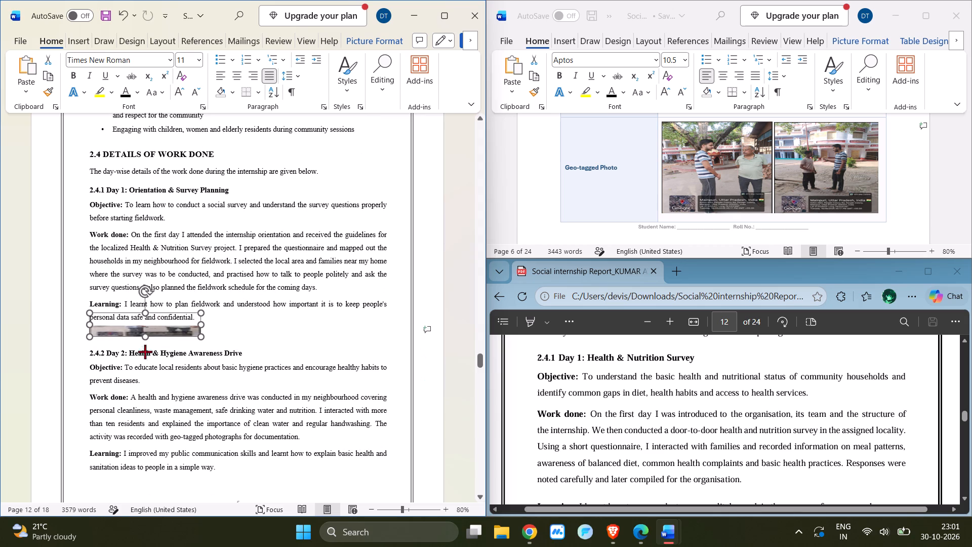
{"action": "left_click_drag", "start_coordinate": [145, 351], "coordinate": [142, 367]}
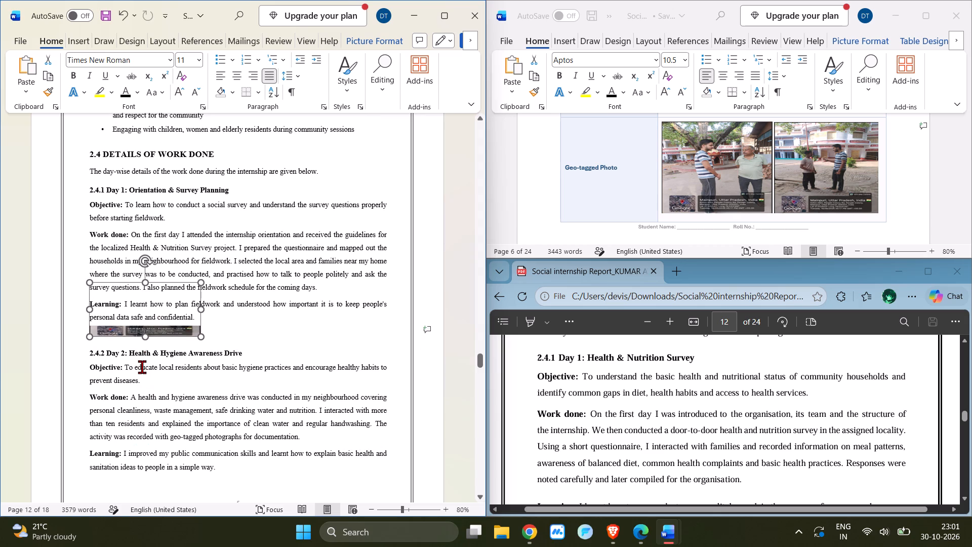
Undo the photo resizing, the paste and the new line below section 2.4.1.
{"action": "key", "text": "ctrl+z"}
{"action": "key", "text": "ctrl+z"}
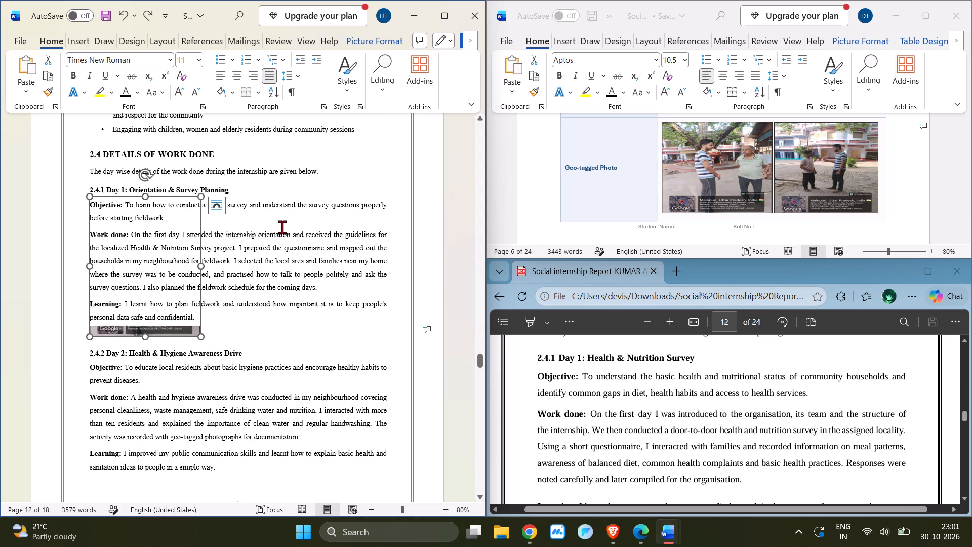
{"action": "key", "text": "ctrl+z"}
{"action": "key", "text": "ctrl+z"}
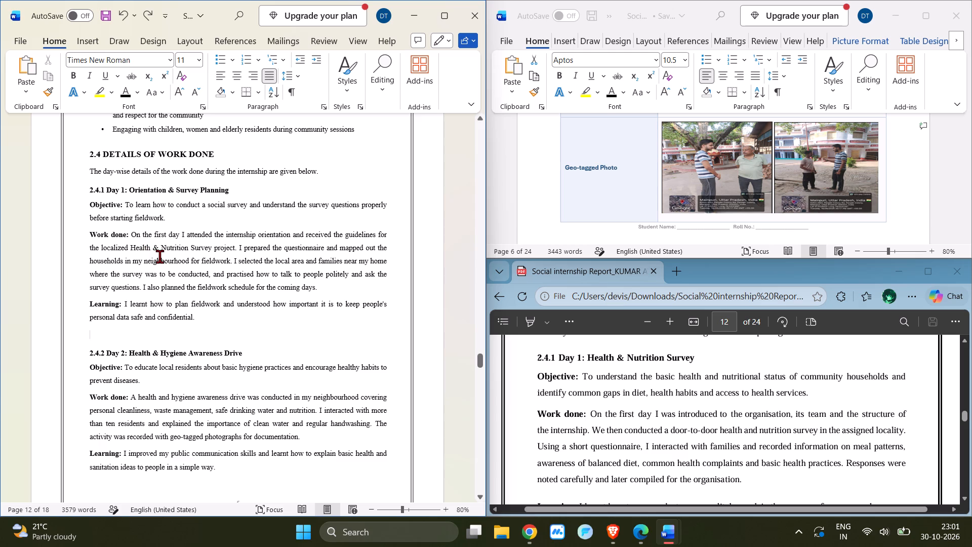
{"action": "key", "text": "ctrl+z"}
Save the internship report and close its document window.
{"action": "left_click", "coordinate": [21, 41]}
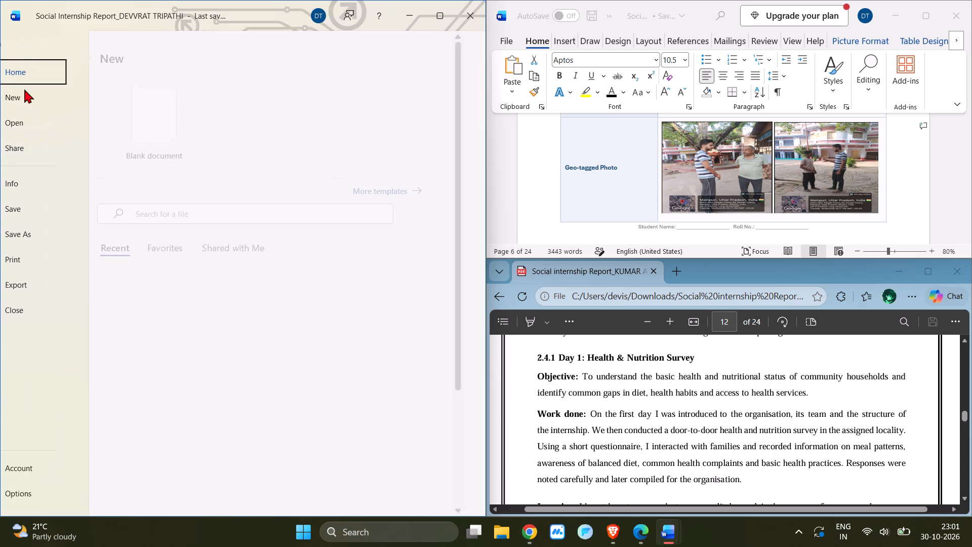
{"action": "left_click", "coordinate": [43, 203]}
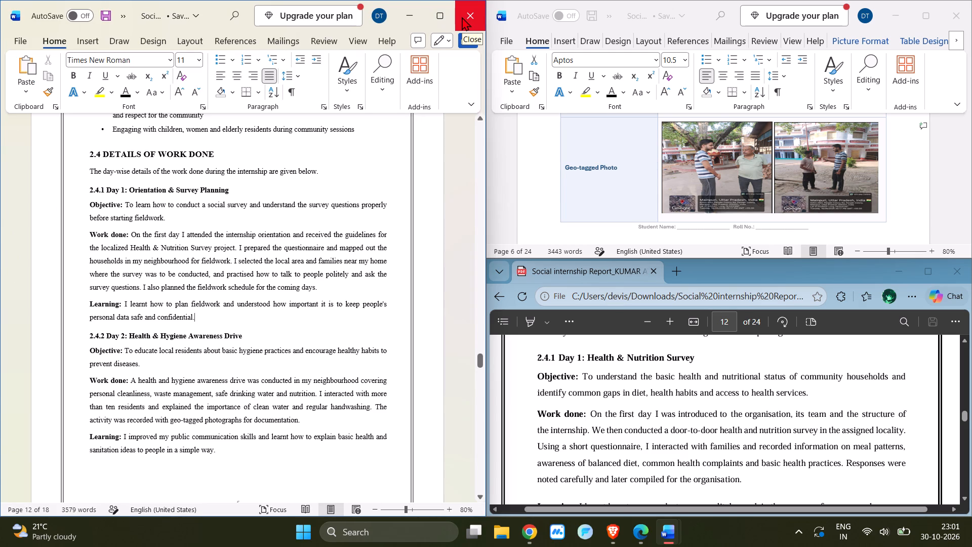
{"action": "left_click", "coordinate": [462, 17]}
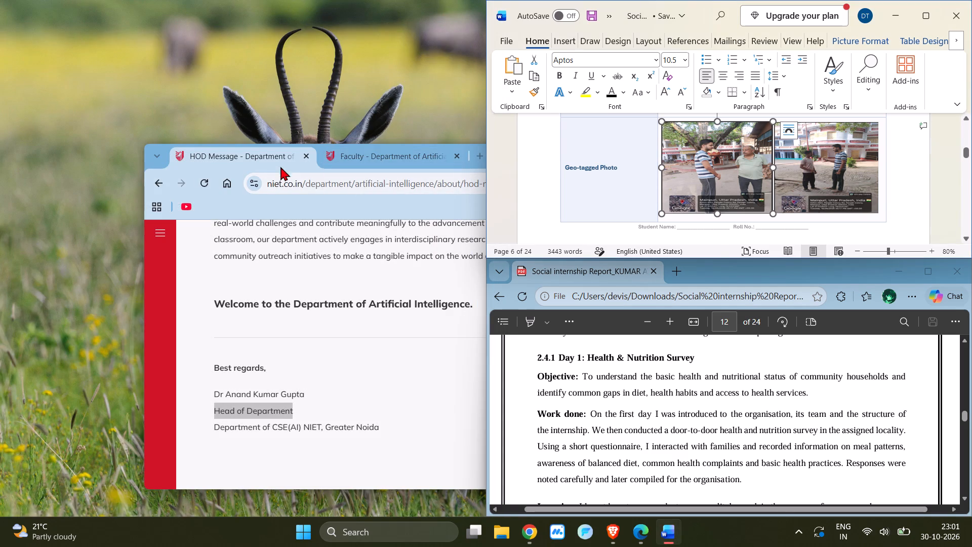
Close the college website browser windows, the reference PDF and the Social_Internship_Report_Format document.
{"action": "left_click_drag", "start_coordinate": [274, 161], "coordinate": [90, 168]}
{"action": "left_click", "coordinate": [802, 172]}
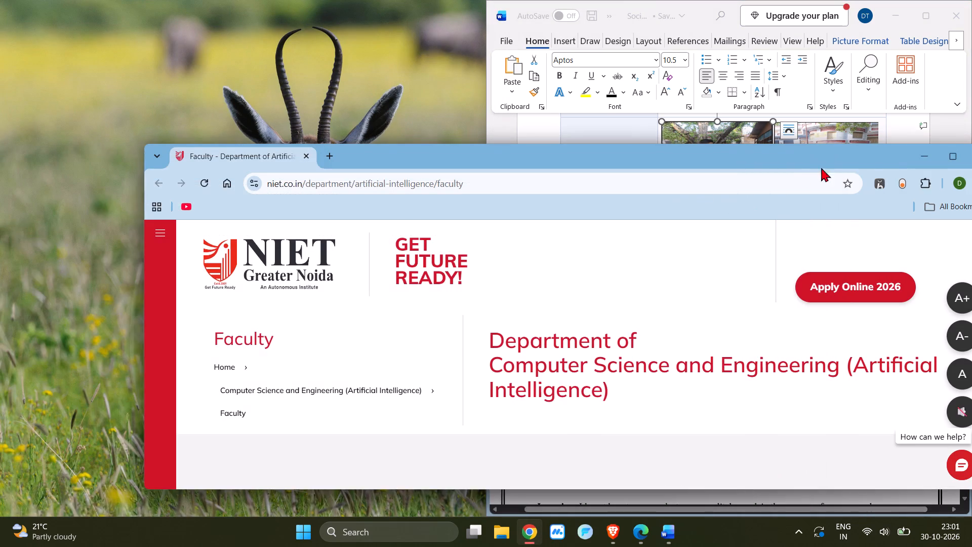
{"action": "left_click_drag", "start_coordinate": [822, 152], "coordinate": [643, 141]}
{"action": "left_click", "coordinate": [800, 150]}
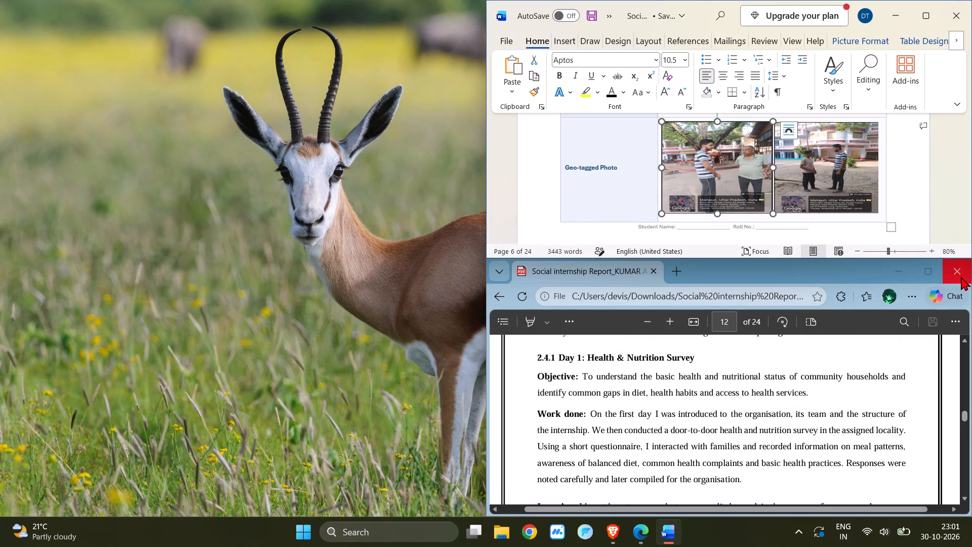
{"action": "left_click", "coordinate": [961, 277]}
{"action": "left_click", "coordinate": [957, 20]}
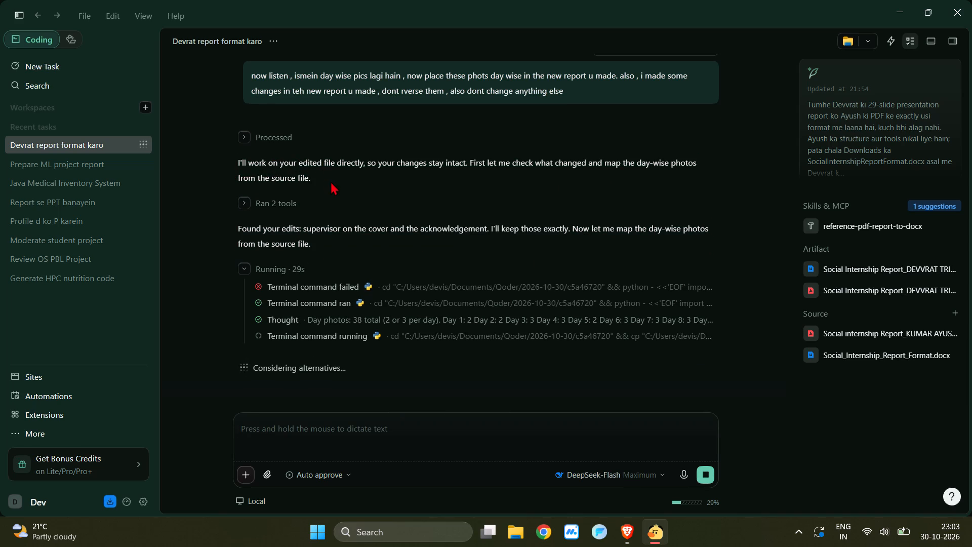
{"action": "left_click_drag", "start_coordinate": [331, 181], "coordinate": [204, 168]}
{"action": "left_click_drag", "start_coordinate": [204, 168], "coordinate": [231, 163]}
{"action": "left_click_drag", "start_coordinate": [231, 163], "coordinate": [234, 165]}
{"action": "left_click", "coordinate": [316, 179]}
{"action": "left_click_drag", "start_coordinate": [316, 179], "coordinate": [253, 180]}
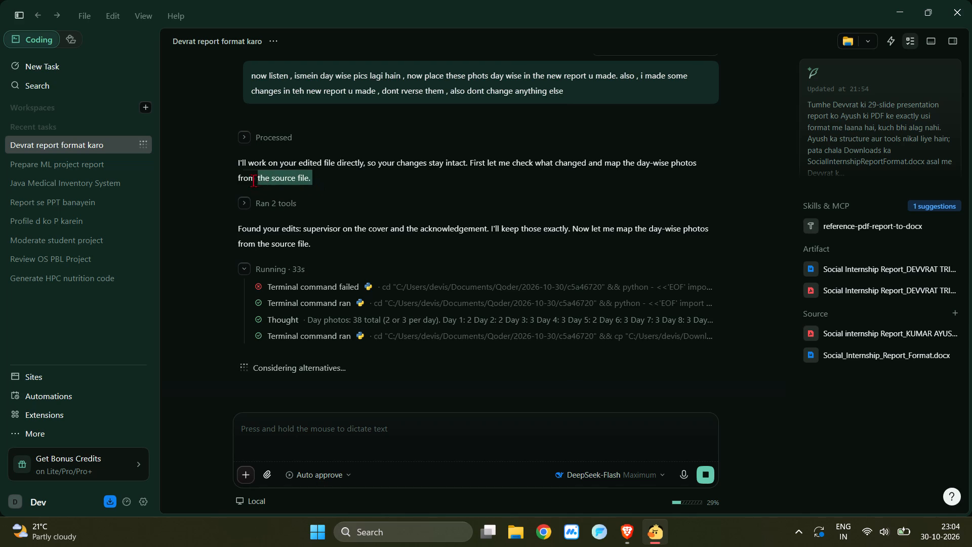
{"action": "left_click_drag", "start_coordinate": [253, 180], "coordinate": [236, 162]}
{"action": "left_click", "coordinate": [239, 162]}
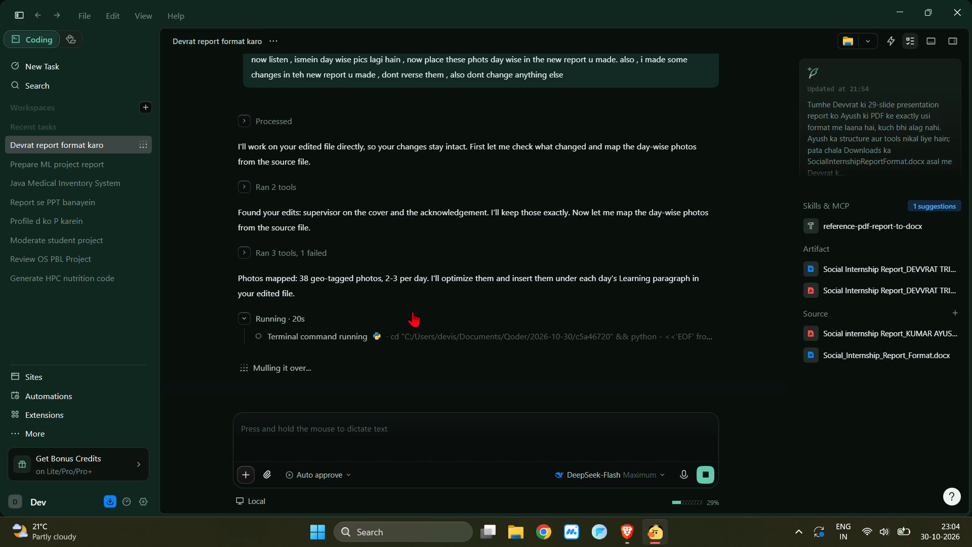
{"action": "scroll", "coordinate": [413, 311], "scroll_direction": "up", "scroll_amount": 4}
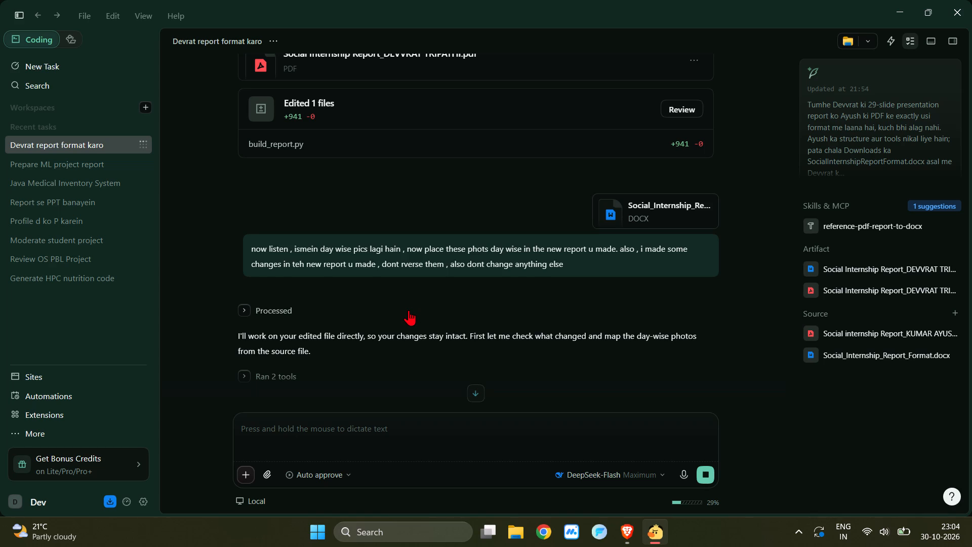
{"action": "scroll", "coordinate": [409, 310], "scroll_direction": "down", "scroll_amount": 5}
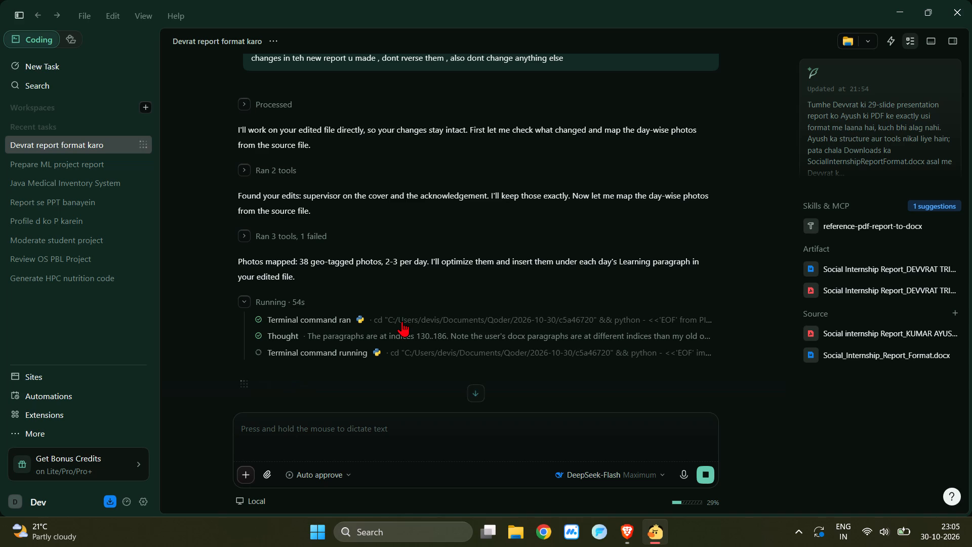
{"action": "scroll", "coordinate": [402, 321], "scroll_direction": "down", "scroll_amount": 3}
{"action": "scroll", "coordinate": [402, 321], "scroll_direction": "up", "scroll_amount": 1}
{"action": "scroll", "coordinate": [402, 321], "scroll_direction": "down", "scroll_amount": 1}
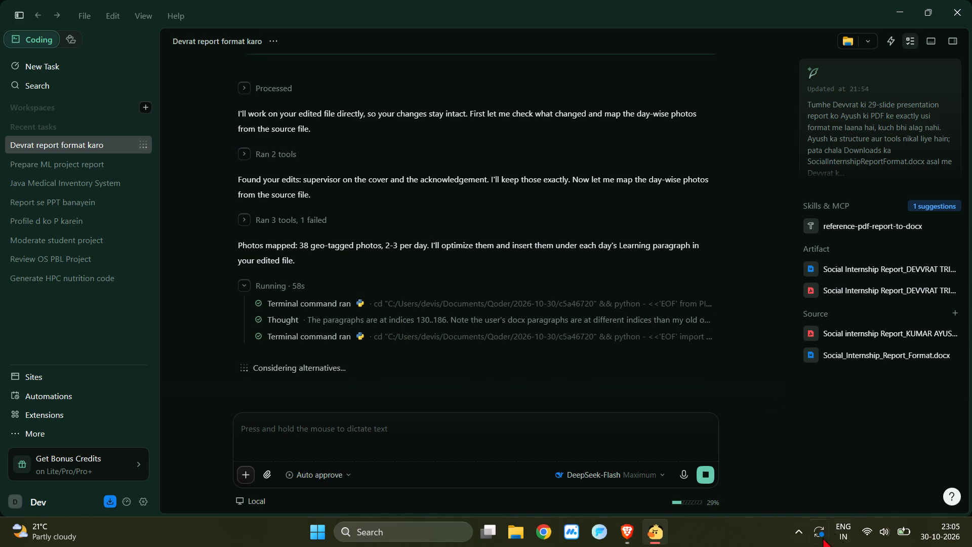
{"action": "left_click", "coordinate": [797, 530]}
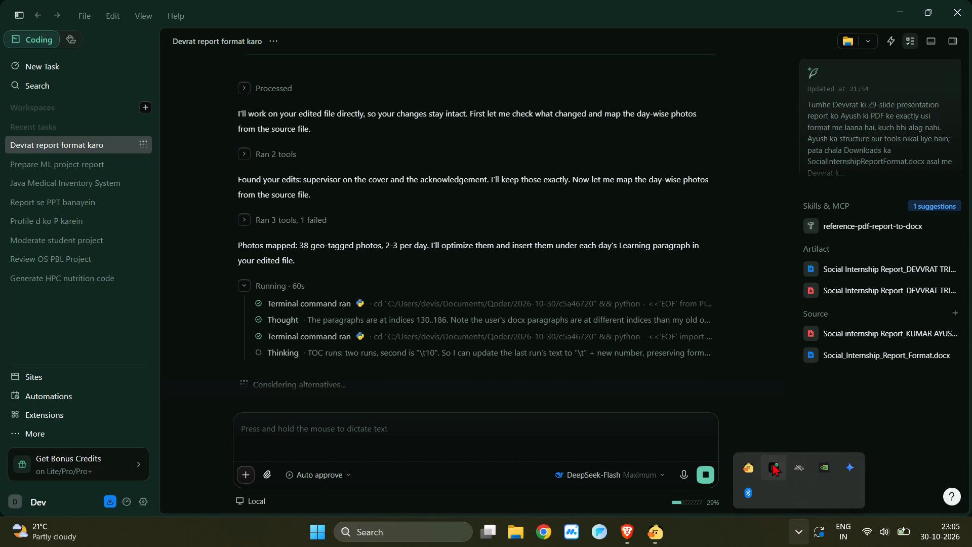